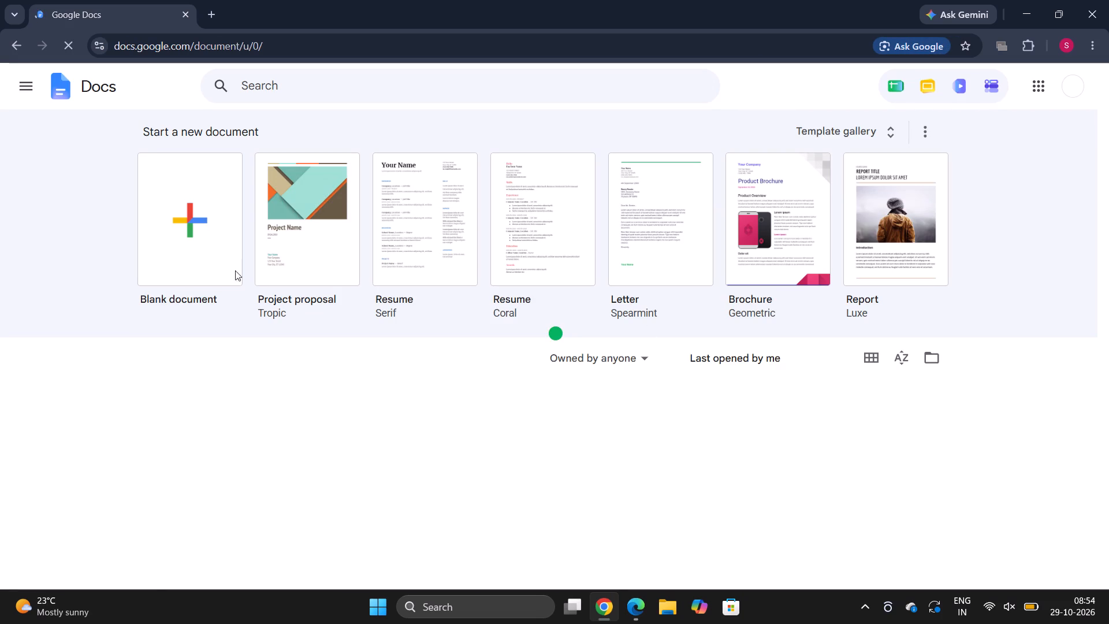
Create a blank document and paste the copied tachometer experiment write-up into it.
{"action": "left_click", "coordinate": [222, 248]}
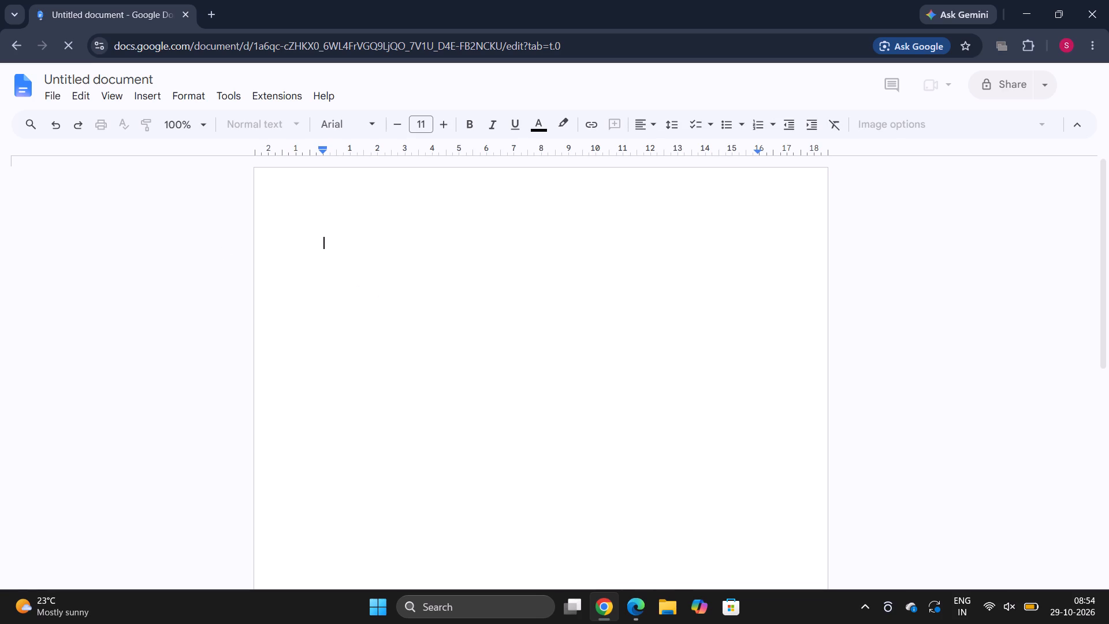
{"action": "key", "text": "ctrl+v"}
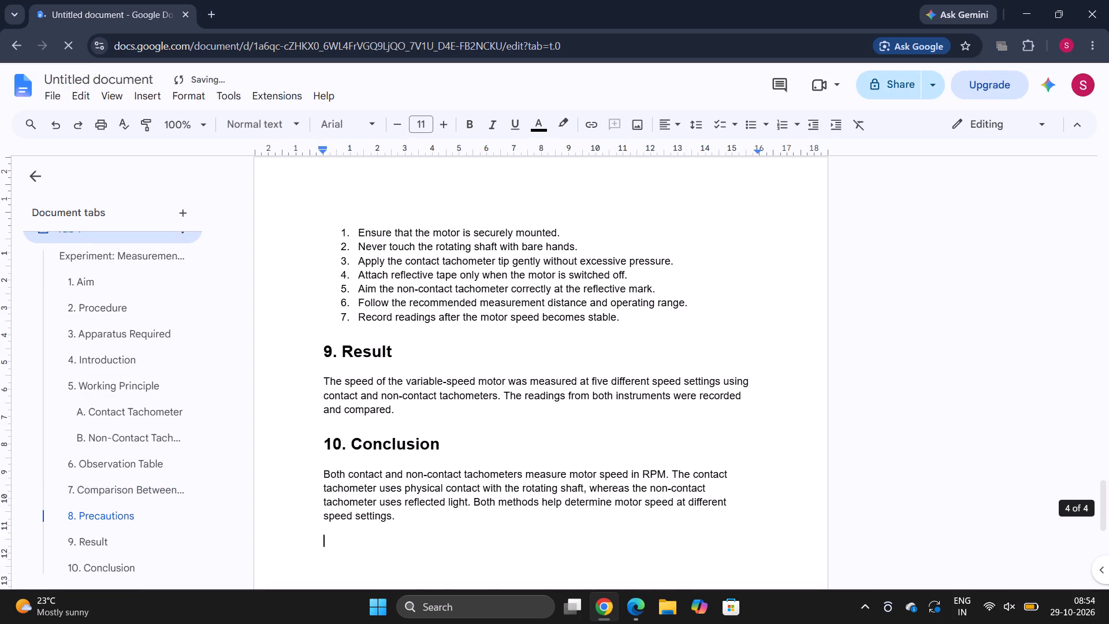
Centre the experiment title at the start of the document and reduce its font size to 20.
{"action": "scroll", "coordinate": [449, 363], "scroll_direction": "up", "scroll_amount": 16}
{"action": "scroll", "coordinate": [449, 363], "scroll_direction": "down", "scroll_amount": 1}
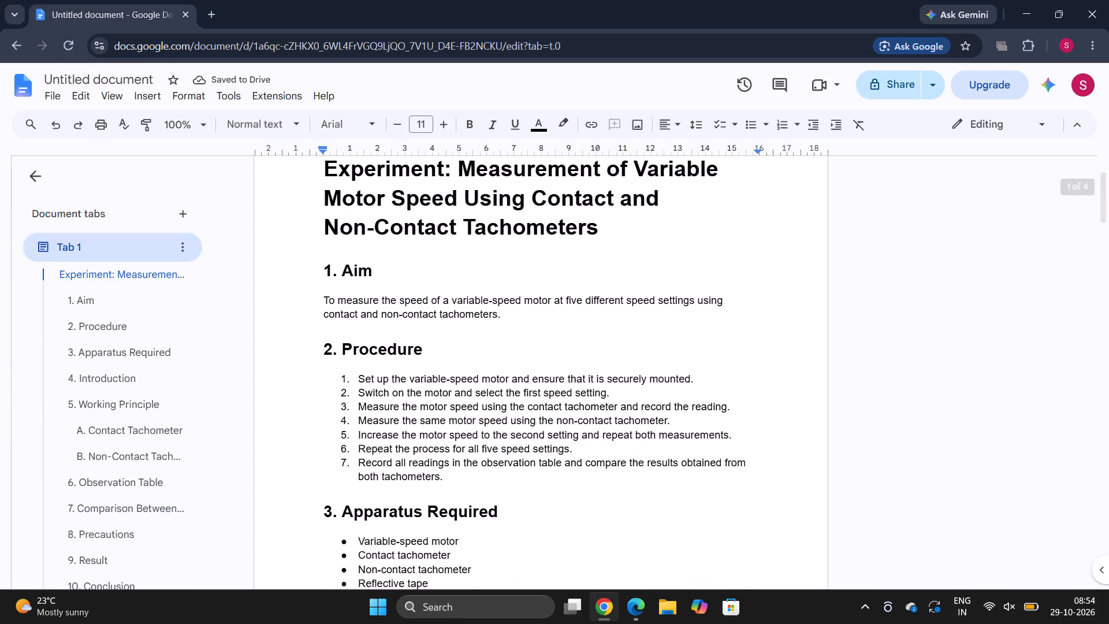
{"action": "scroll", "coordinate": [449, 363], "scroll_direction": "down", "scroll_amount": 1}
{"action": "scroll", "coordinate": [449, 363], "scroll_direction": "up", "scroll_amount": 1}
{"action": "left_click_drag", "start_coordinate": [321, 260], "coordinate": [386, 291]}
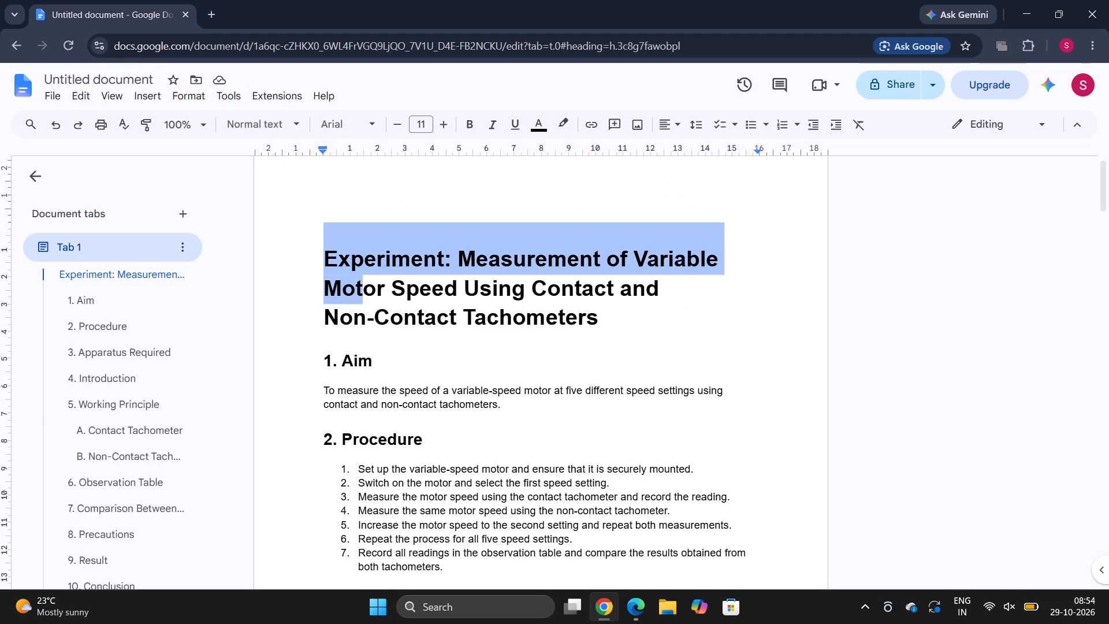
{"action": "left_click_drag", "start_coordinate": [386, 291], "coordinate": [602, 330]}
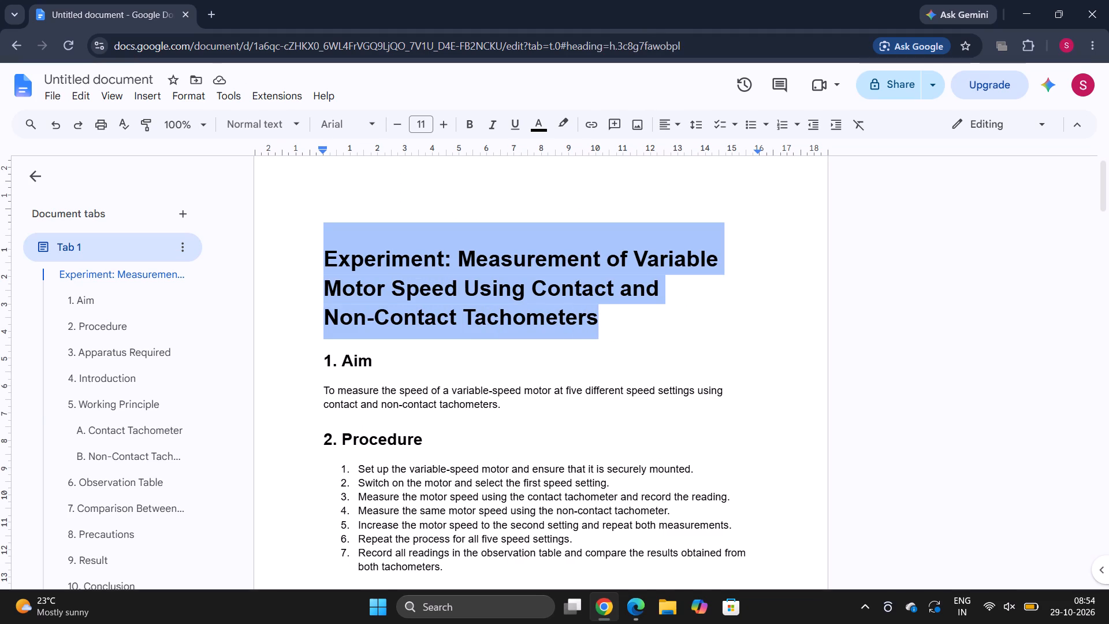
{"action": "left_click_drag", "start_coordinate": [602, 330], "coordinate": [604, 328]}
{"action": "left_click", "coordinate": [679, 121]}
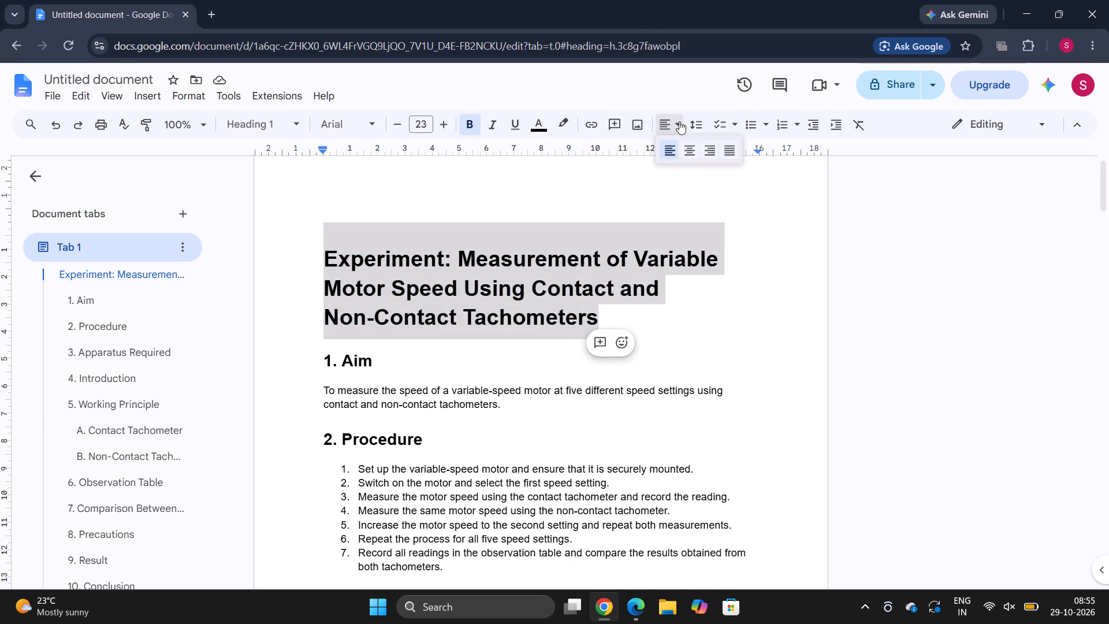
{"action": "left_click", "coordinate": [692, 148]}
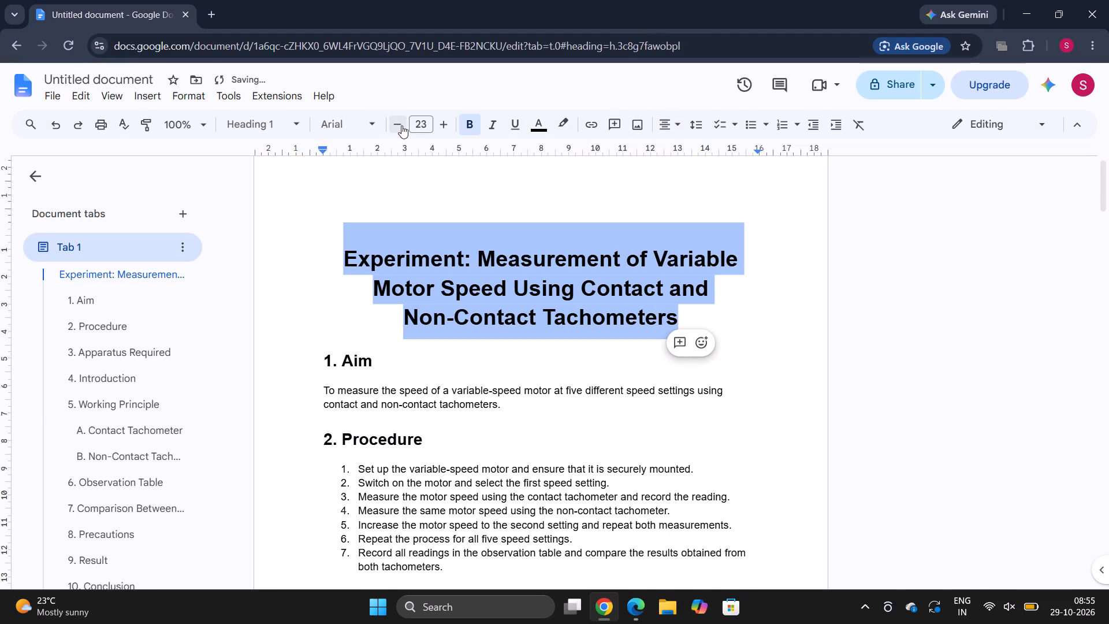
{"action": "left_click", "coordinate": [396, 130]}
{"action": "left_click", "coordinate": [396, 130]}
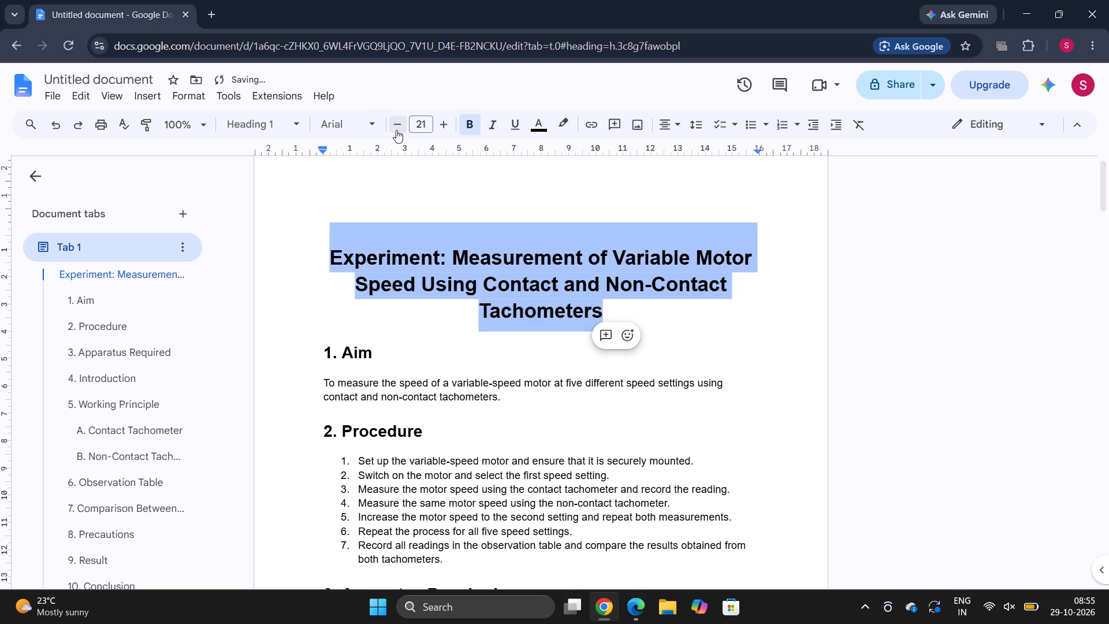
{"action": "left_click", "coordinate": [396, 130]}
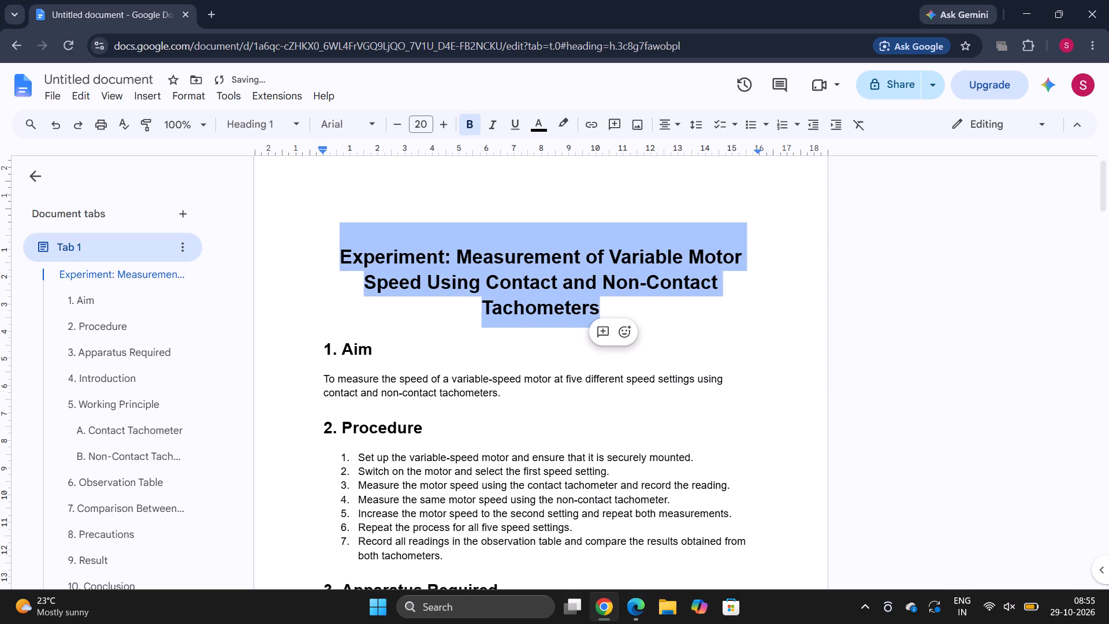
Reduce the "1. Aim" heading's font size to 10.
{"action": "scroll", "coordinate": [484, 381], "scroll_direction": "down", "scroll_amount": 1}
{"action": "left_click", "coordinate": [329, 282]}
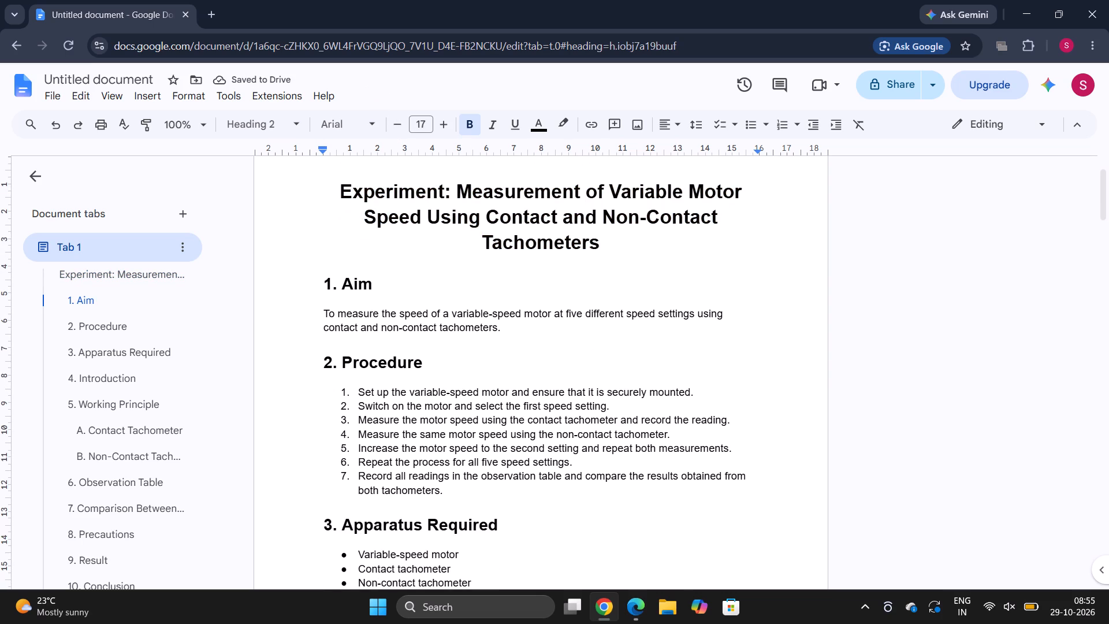
{"action": "left_click_drag", "start_coordinate": [384, 292], "coordinate": [308, 278]}
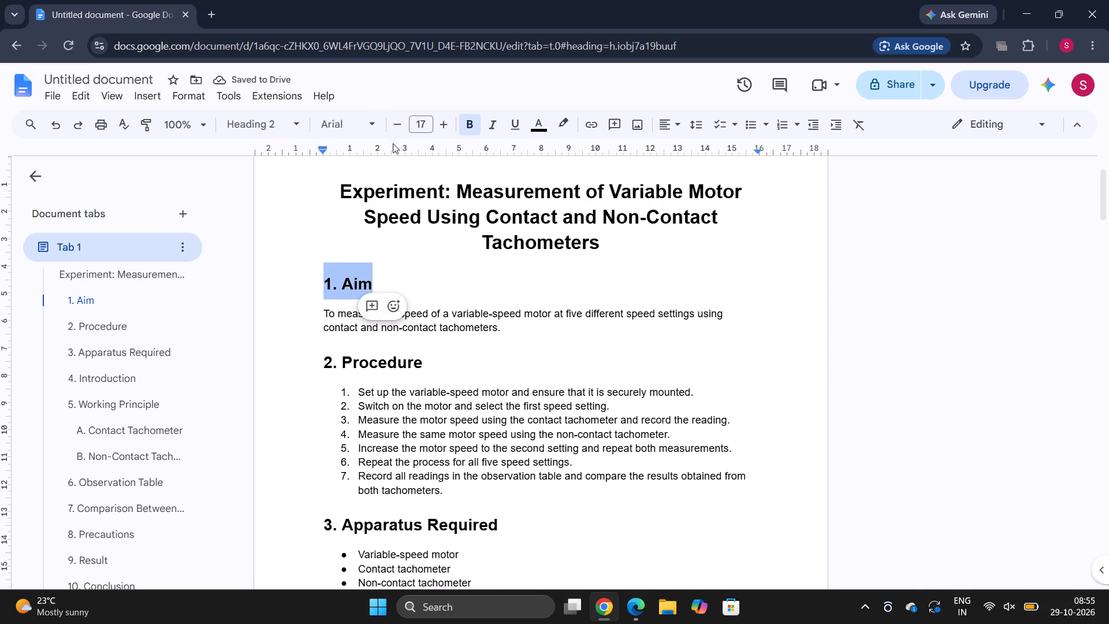
{"action": "left_click", "coordinate": [398, 122]}
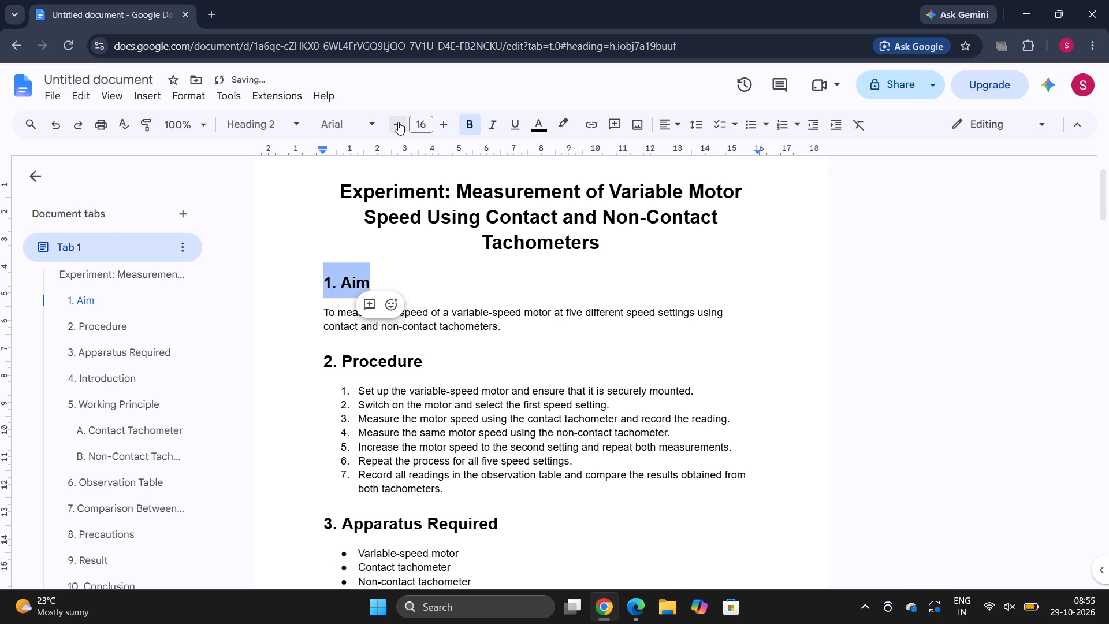
{"action": "triple_click", "coordinate": [398, 122]}
{"action": "triple_click", "coordinate": [398, 122]}
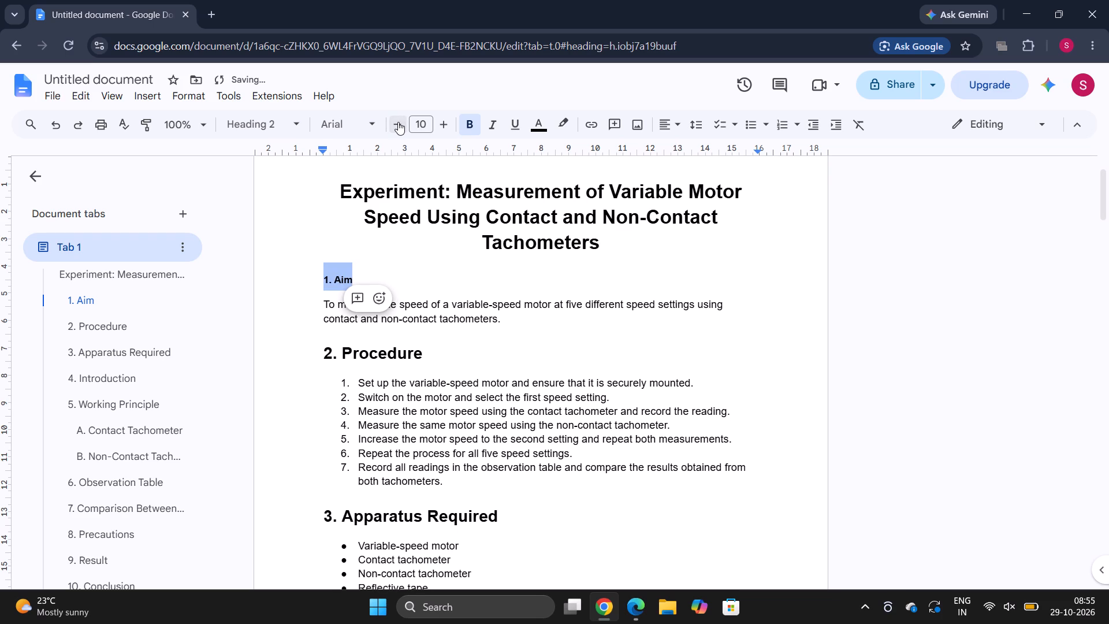
{"action": "left_click", "coordinate": [392, 252]}
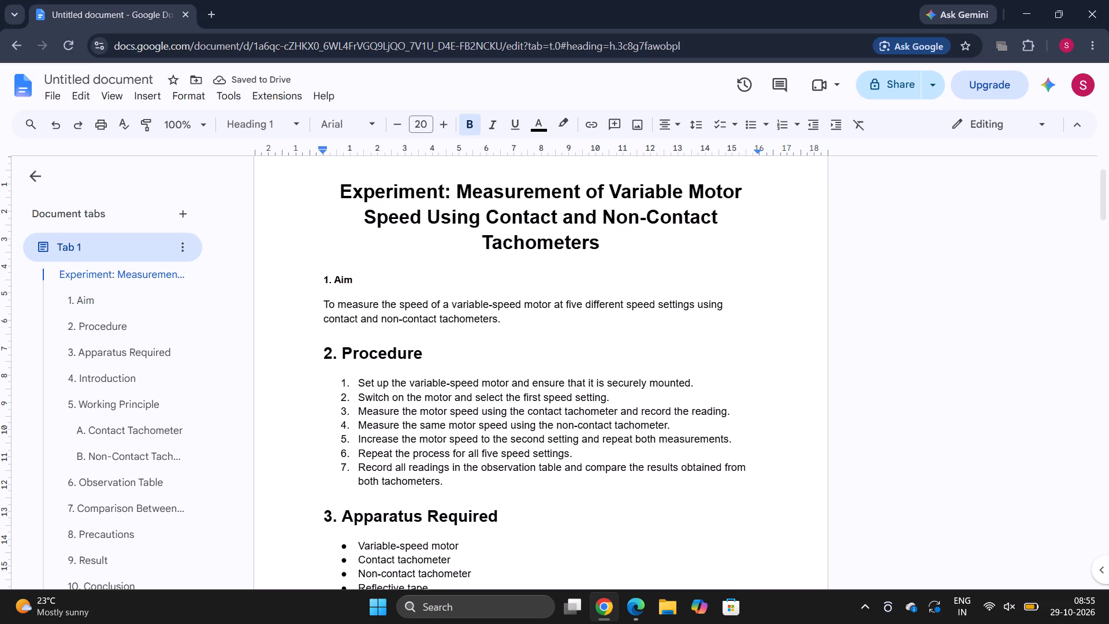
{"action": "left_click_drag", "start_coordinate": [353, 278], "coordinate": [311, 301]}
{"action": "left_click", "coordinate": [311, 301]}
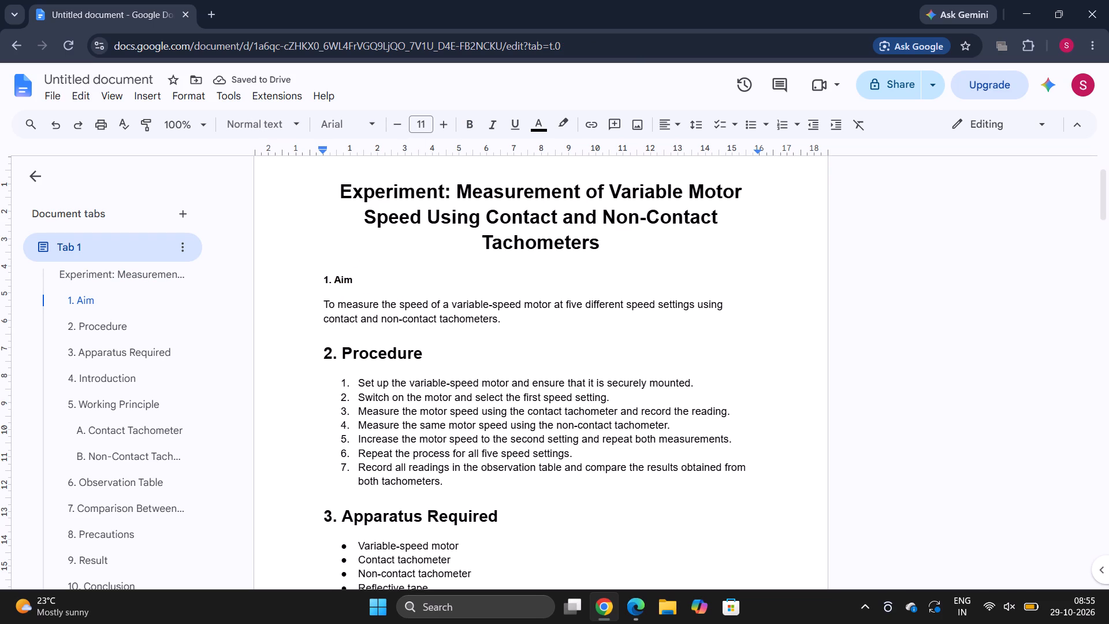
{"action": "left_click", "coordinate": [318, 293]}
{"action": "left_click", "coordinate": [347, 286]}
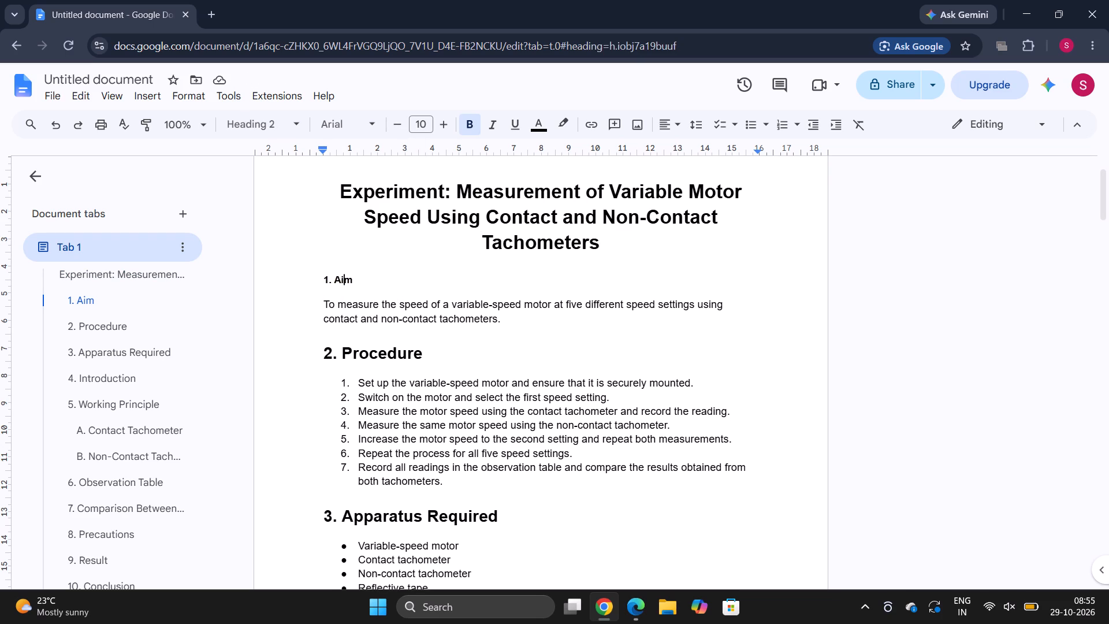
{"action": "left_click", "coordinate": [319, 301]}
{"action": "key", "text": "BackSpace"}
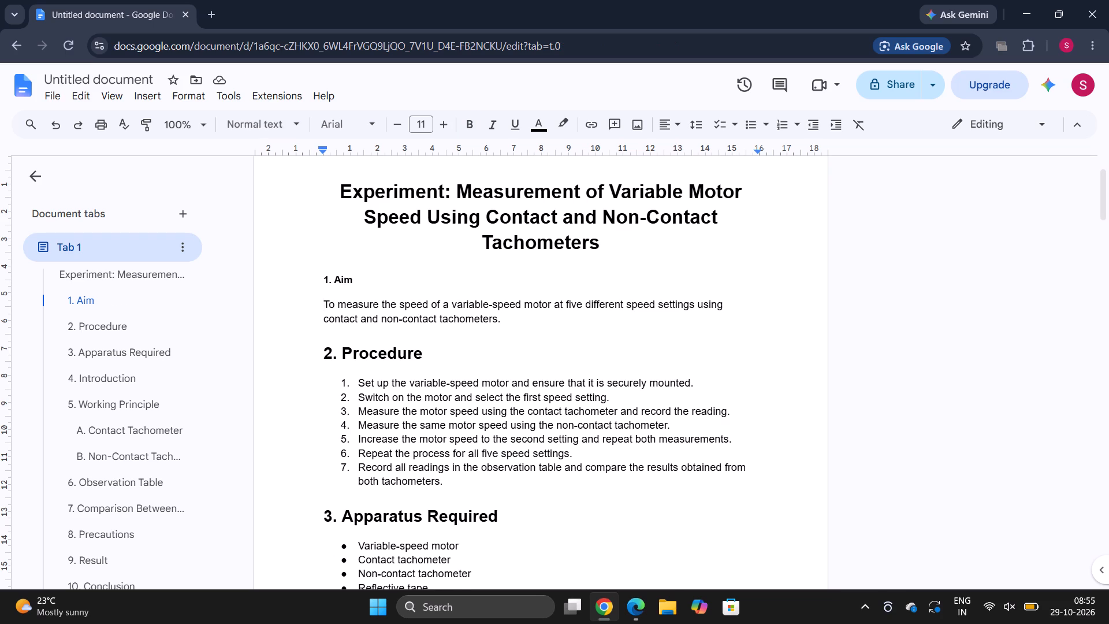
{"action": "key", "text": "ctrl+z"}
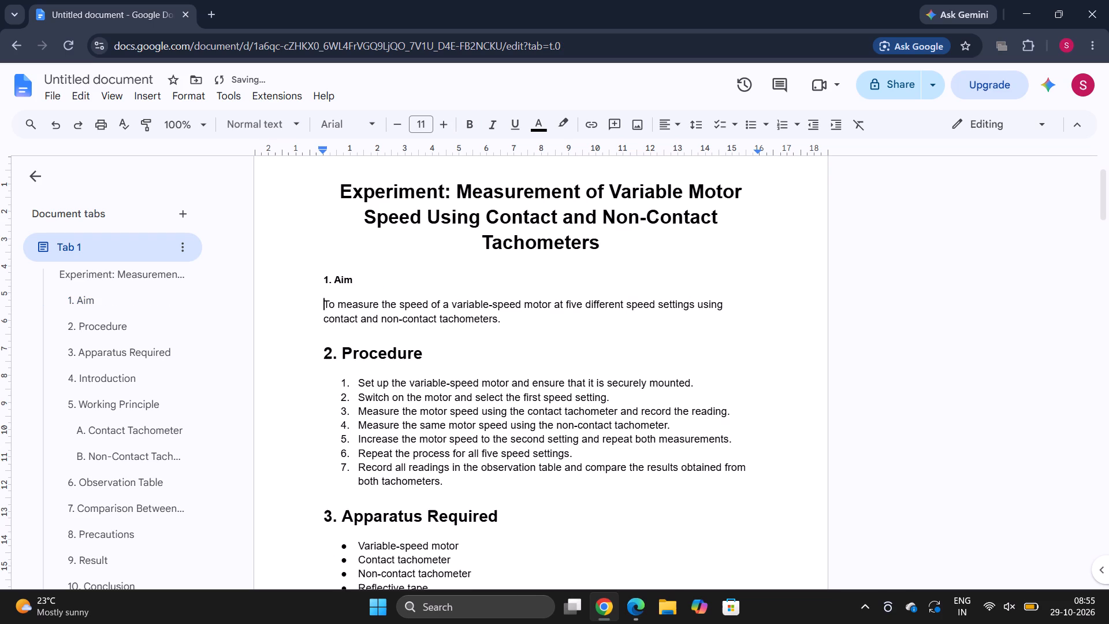
Delete all the text of the "1. Aim" heading, keeping its empty line above the aim paragraph.
{"action": "left_click_drag", "start_coordinate": [334, 279], "coordinate": [351, 280]}
{"action": "left_click", "coordinate": [351, 280]}
{"action": "key", "text": "BackSpace"}
{"action": "key", "text": "BackSpace"}
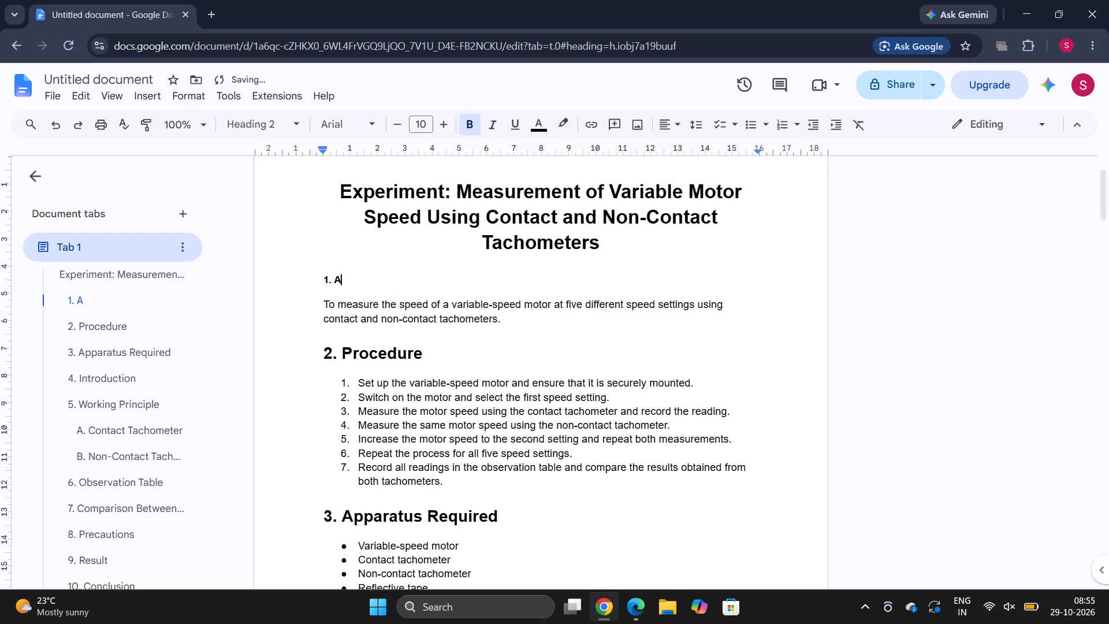
{"action": "key", "text": "BackSpace"}
{"action": "key", "text": "BackSpace"}
{"action": "key", "text": "BackSpace"}
{"action": "key", "text": "BackSpace"}
{"action": "key", "text": "Down"}
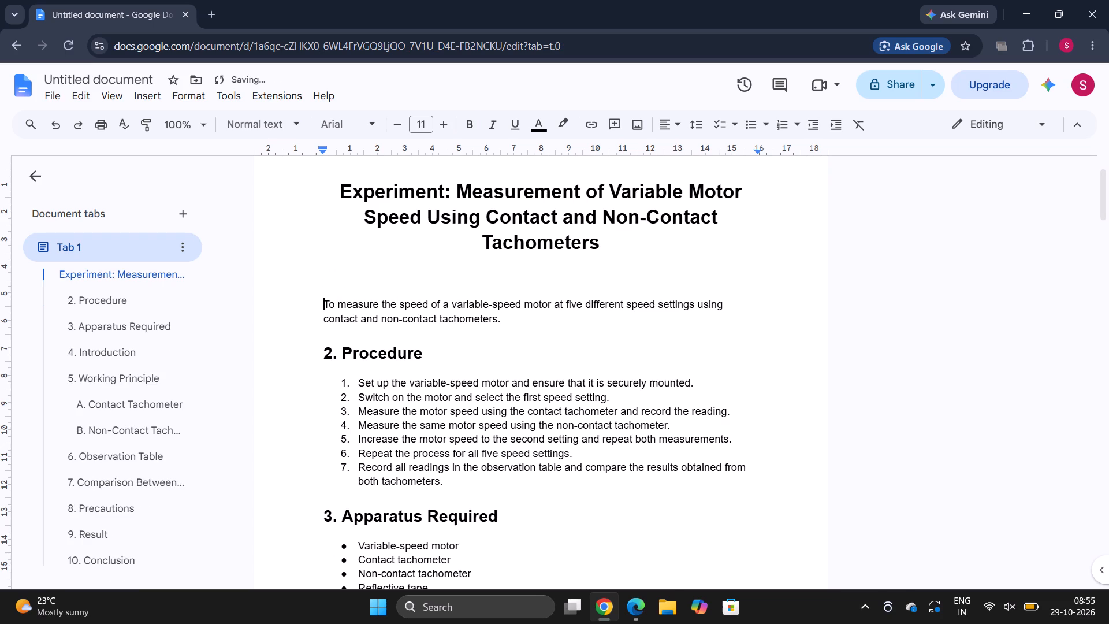
Write the heading "1. Aim :" on the empty line above the aim paragraph.
{"action": "key", "text": "Up"}
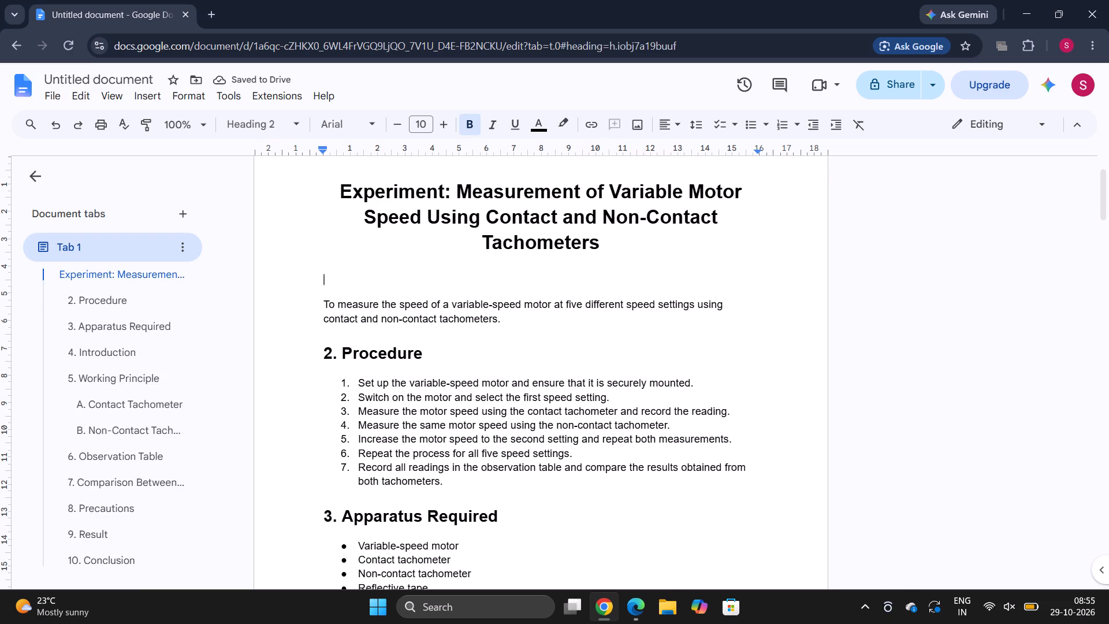
{"action": "key", "text": "1"}
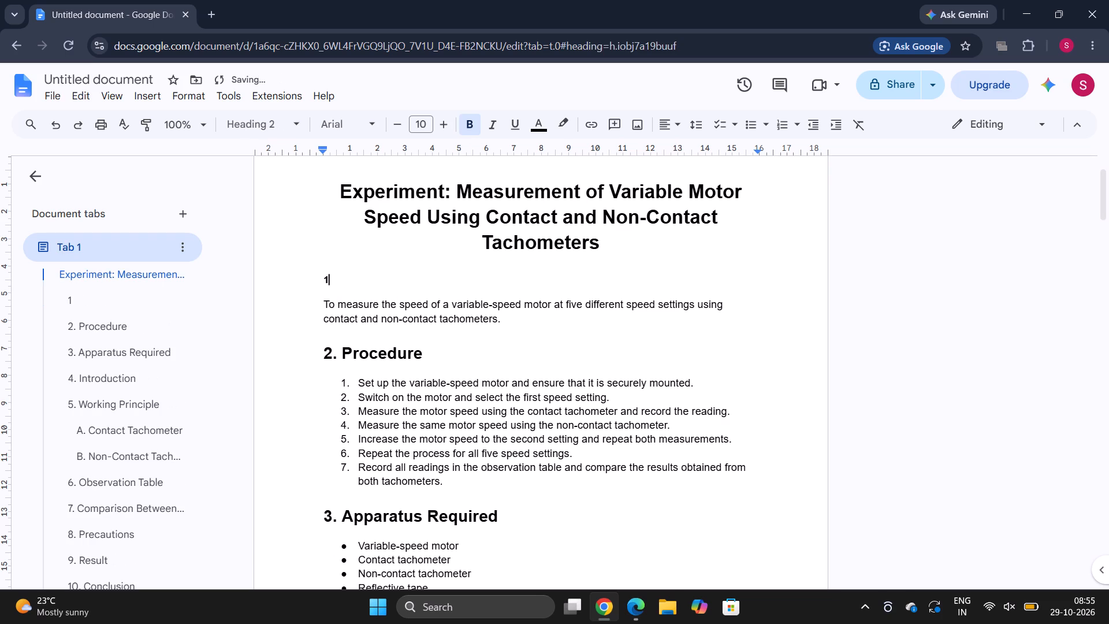
{"action": "key", "text": "period"}
{"action": "key", "text": "shift+a"}
{"action": "key", "text": "BackSpace"}
{"action": "key", "text": "space"}
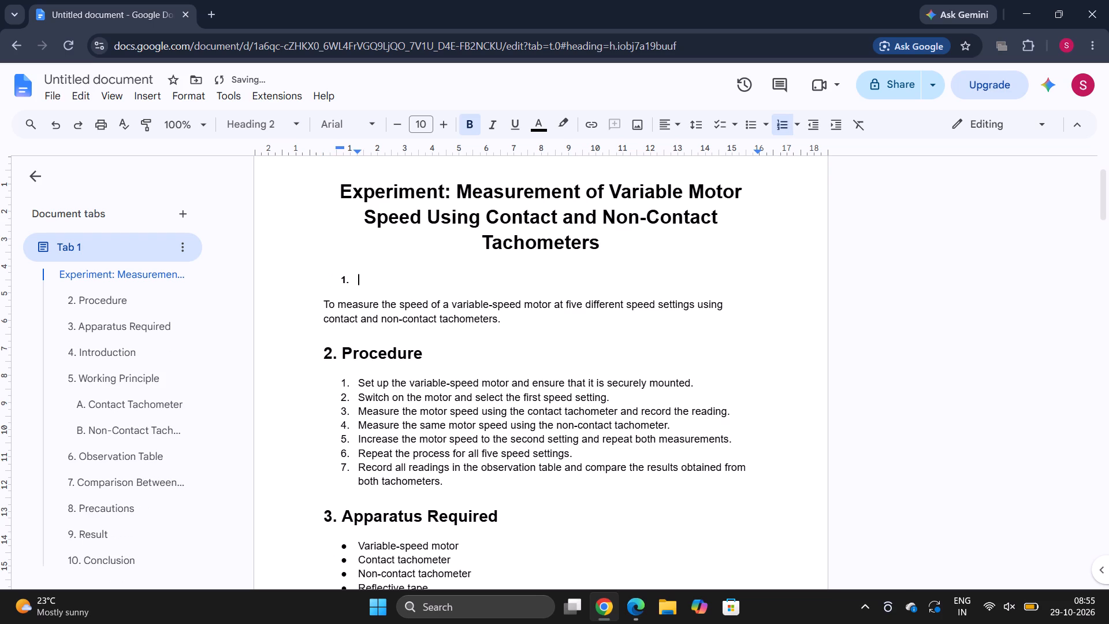
{"action": "key", "text": "BackSpace"}
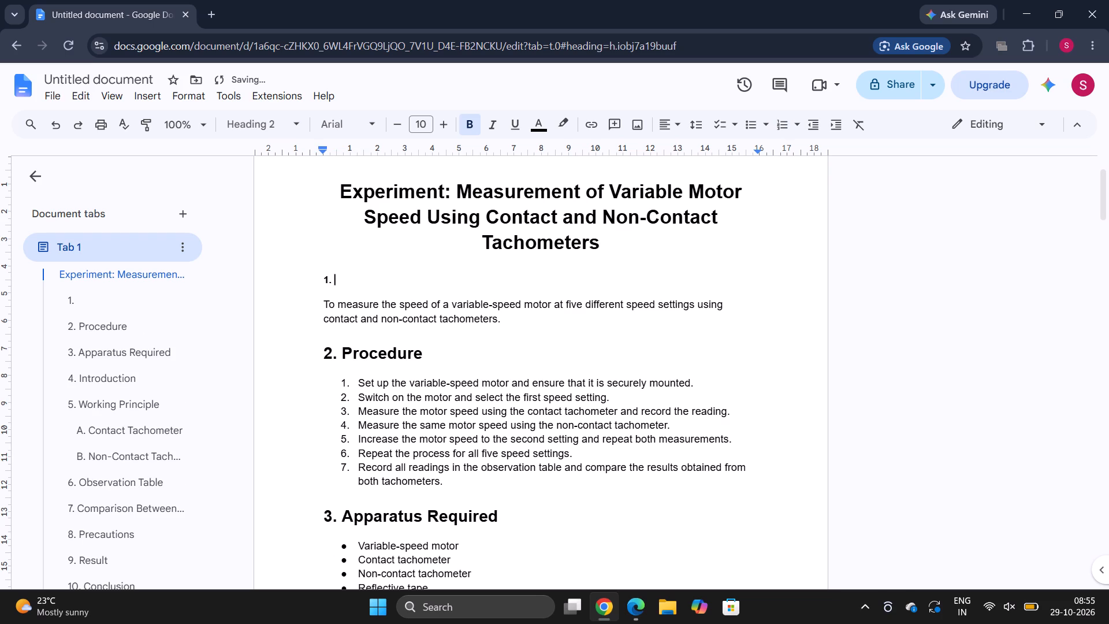
{"action": "key", "text": "shift+a"}
{"action": "type", "text": "im"}
{"action": "key", "text": "shift+colon"}
{"action": "key", "text": "BackSpace"}
{"action": "key", "text": "space"}
{"action": "type", "text": ":"}
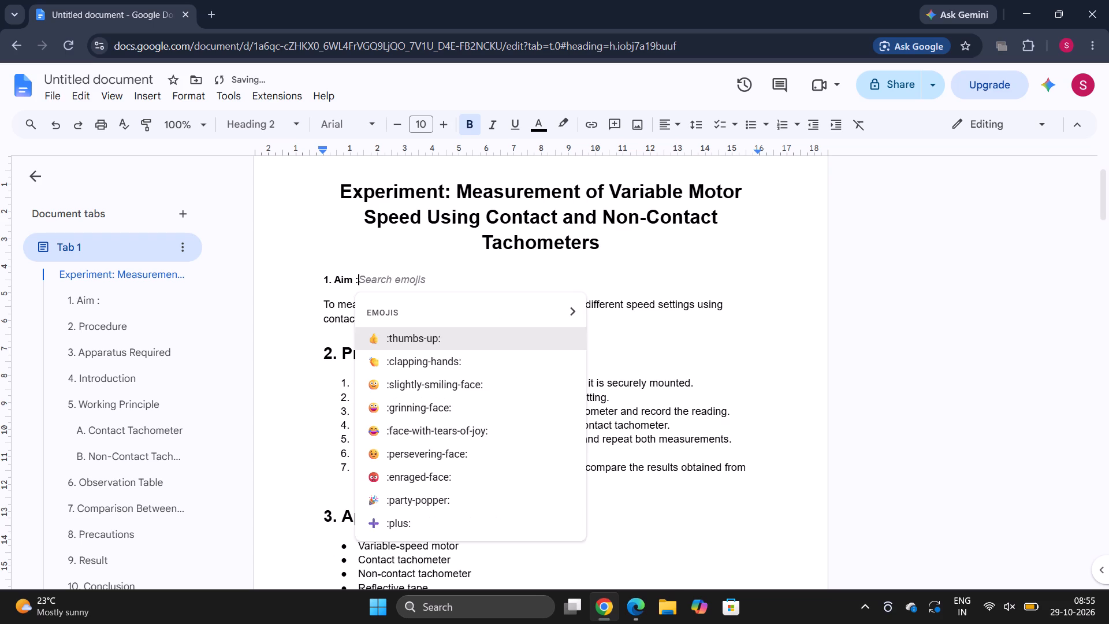
{"action": "key", "text": "space"}
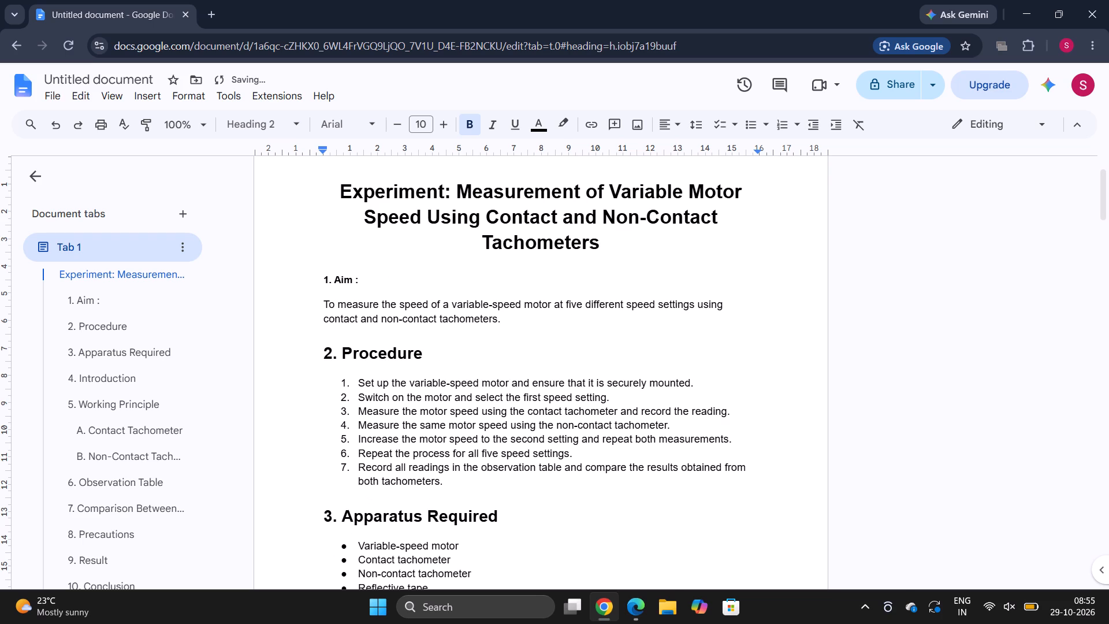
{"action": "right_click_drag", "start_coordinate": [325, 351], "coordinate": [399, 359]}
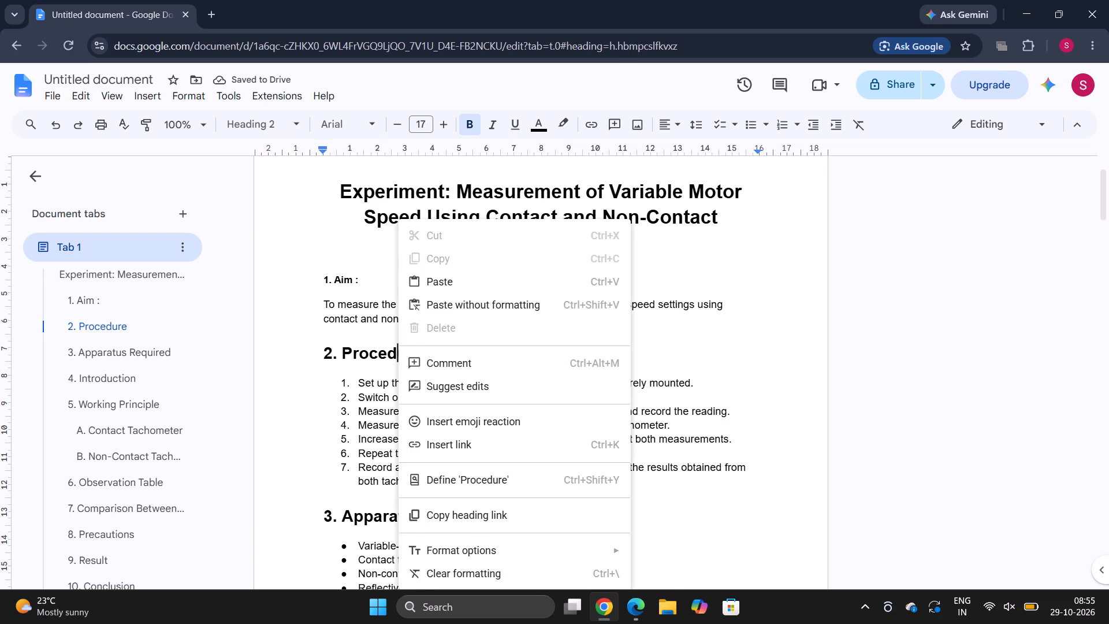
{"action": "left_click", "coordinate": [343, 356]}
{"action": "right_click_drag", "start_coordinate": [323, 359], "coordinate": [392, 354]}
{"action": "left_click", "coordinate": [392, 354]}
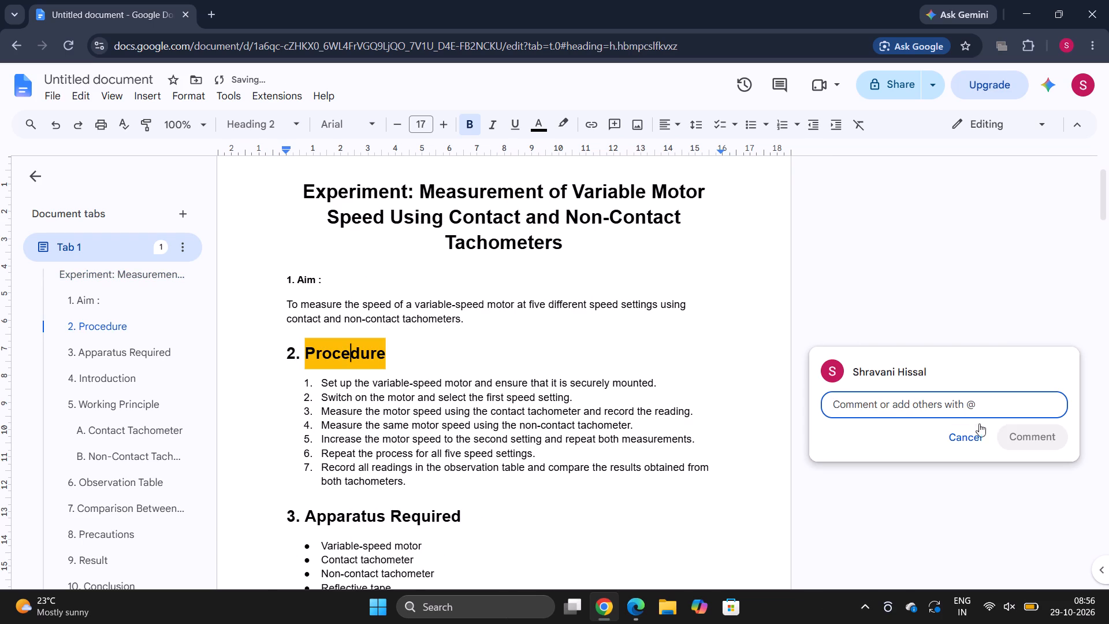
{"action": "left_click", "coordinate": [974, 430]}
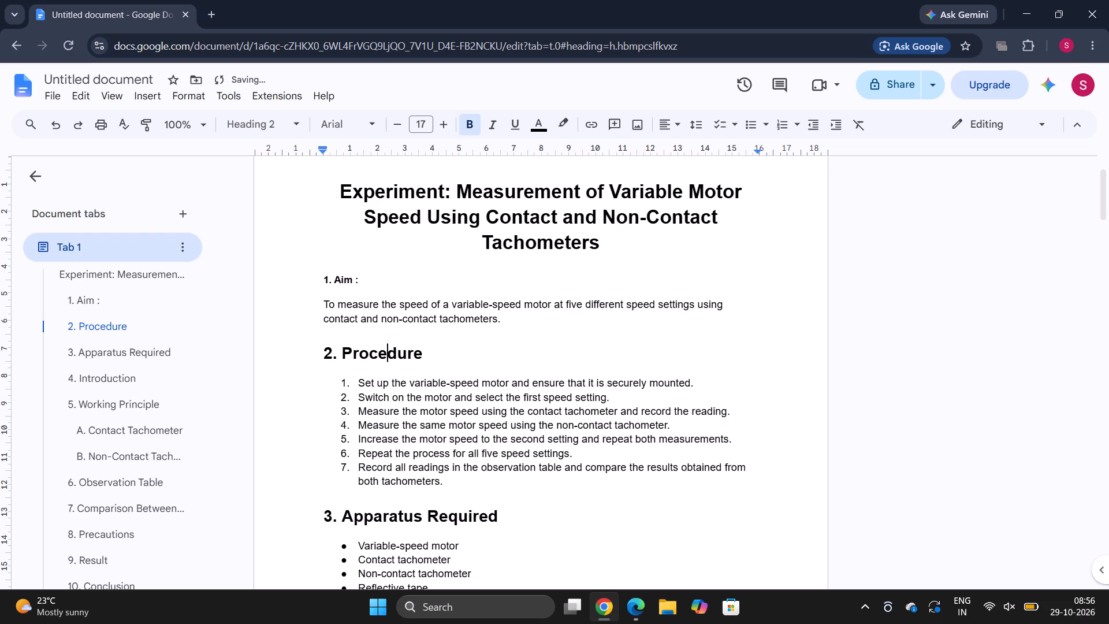
Reduce the "2. Procedure" heading's font size to 11.
{"action": "left_click_drag", "start_coordinate": [425, 354], "coordinate": [325, 365]}
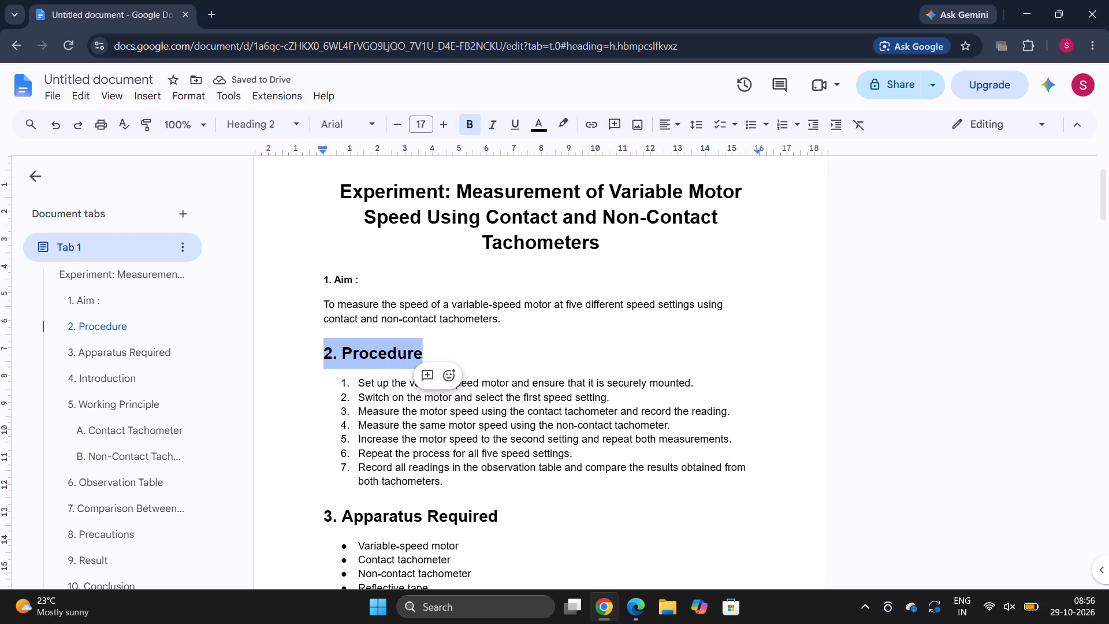
{"action": "triple_click", "coordinate": [393, 118]}
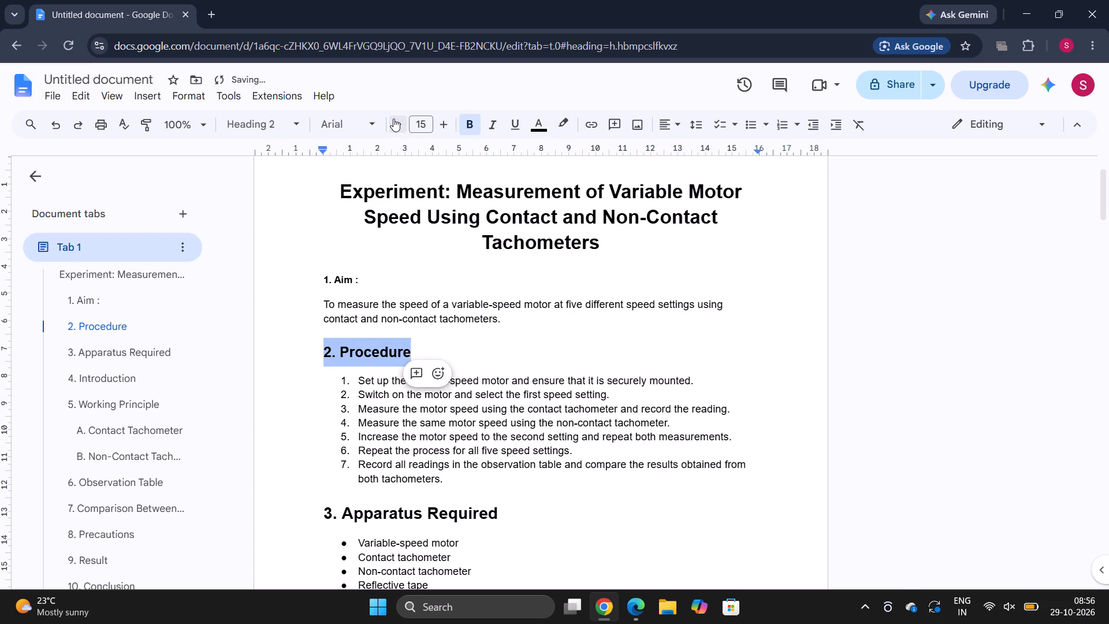
{"action": "left_click", "coordinate": [393, 118]}
{"action": "left_click", "coordinate": [393, 118]}
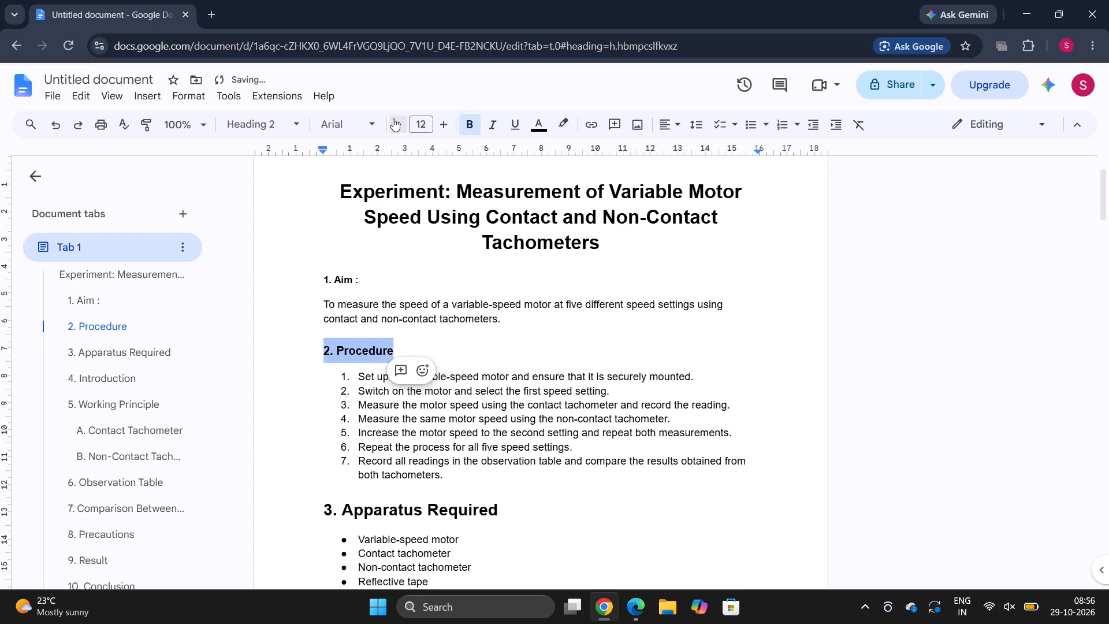
{"action": "left_click", "coordinate": [393, 118]}
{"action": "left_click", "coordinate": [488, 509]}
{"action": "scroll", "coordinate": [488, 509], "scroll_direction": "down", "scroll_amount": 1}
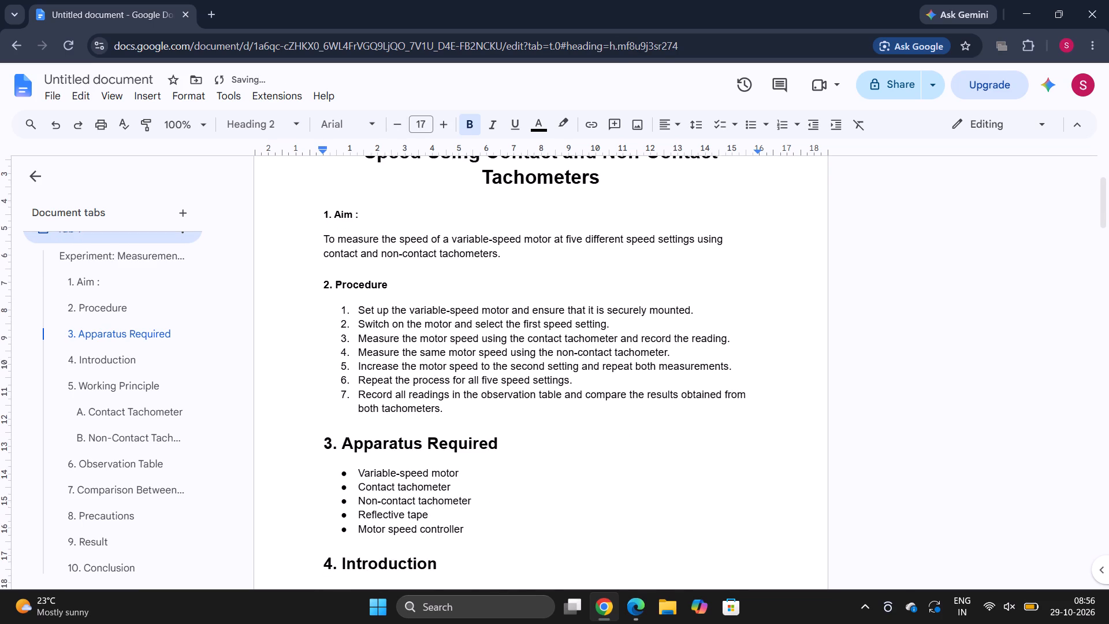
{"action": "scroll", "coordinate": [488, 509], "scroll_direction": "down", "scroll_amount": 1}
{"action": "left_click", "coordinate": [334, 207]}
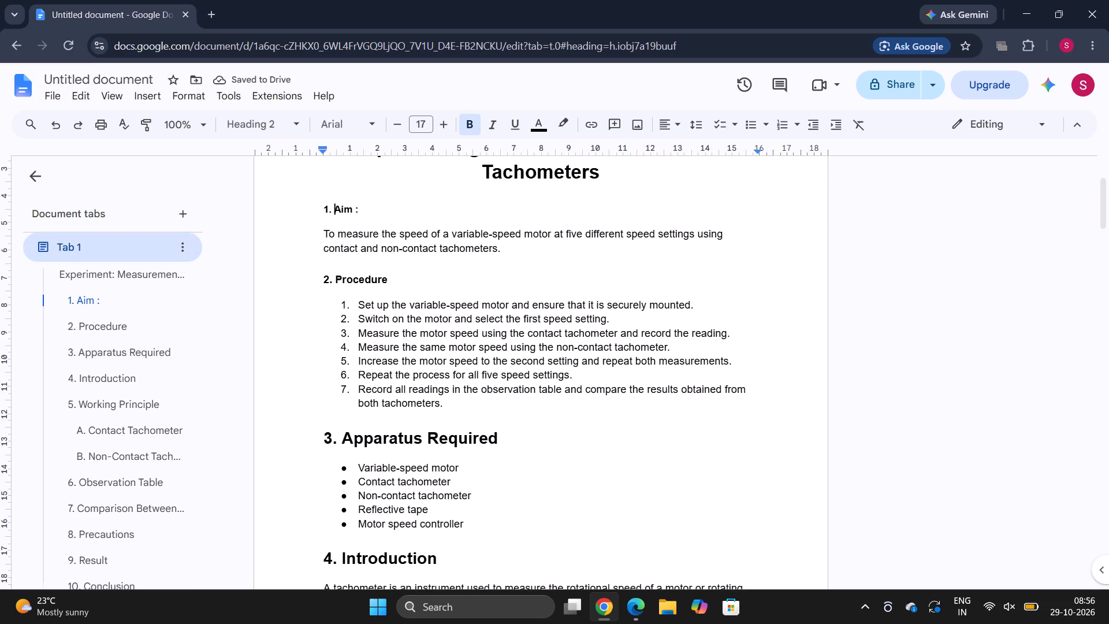
Delete the linked "CDT-2000HD Contact and Non-Contact Digital Tachometer - Checkline Europe" line below the "A. Contact Tachometer" heading.
{"action": "scroll", "coordinate": [385, 409], "scroll_direction": "down", "scroll_amount": 4}
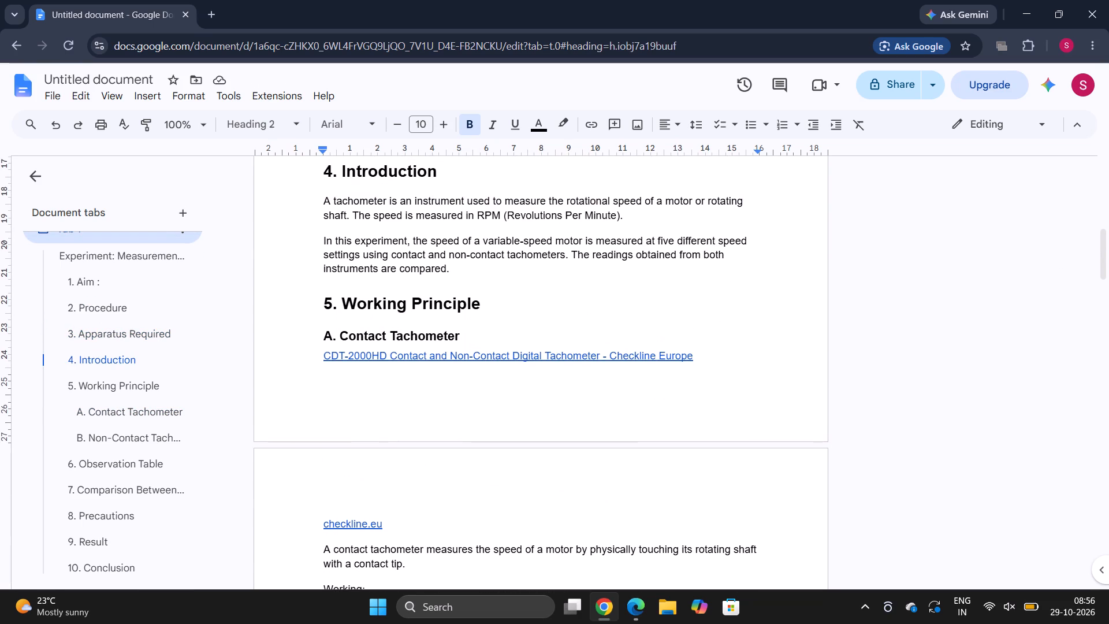
{"action": "right_click_drag", "start_coordinate": [329, 354], "coordinate": [375, 477]}
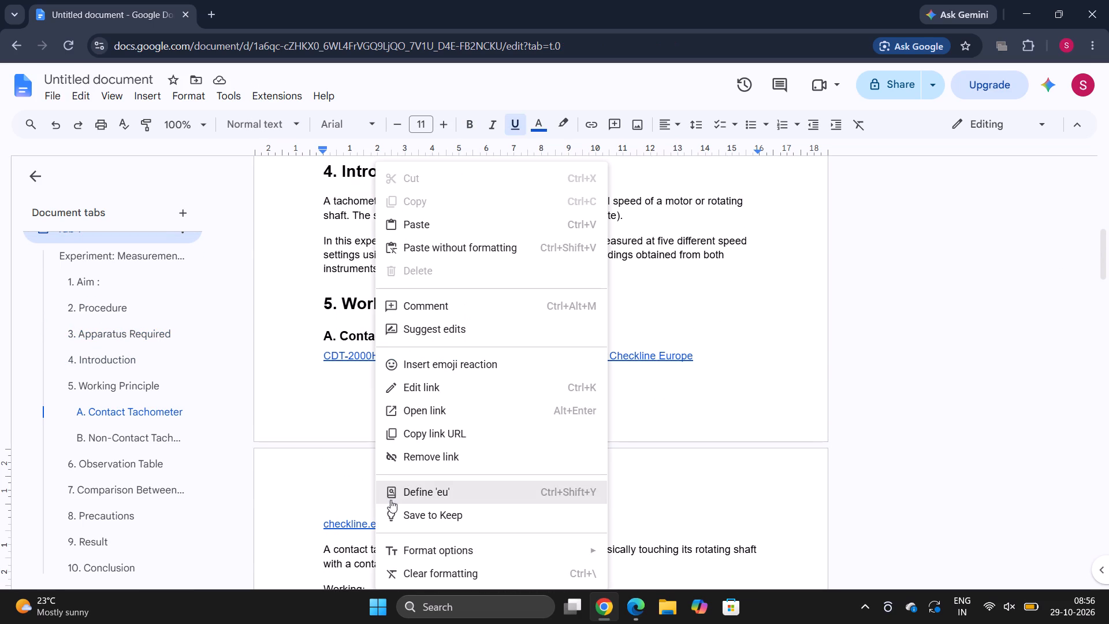
{"action": "left_click_drag", "start_coordinate": [319, 487], "coordinate": [314, 371]}
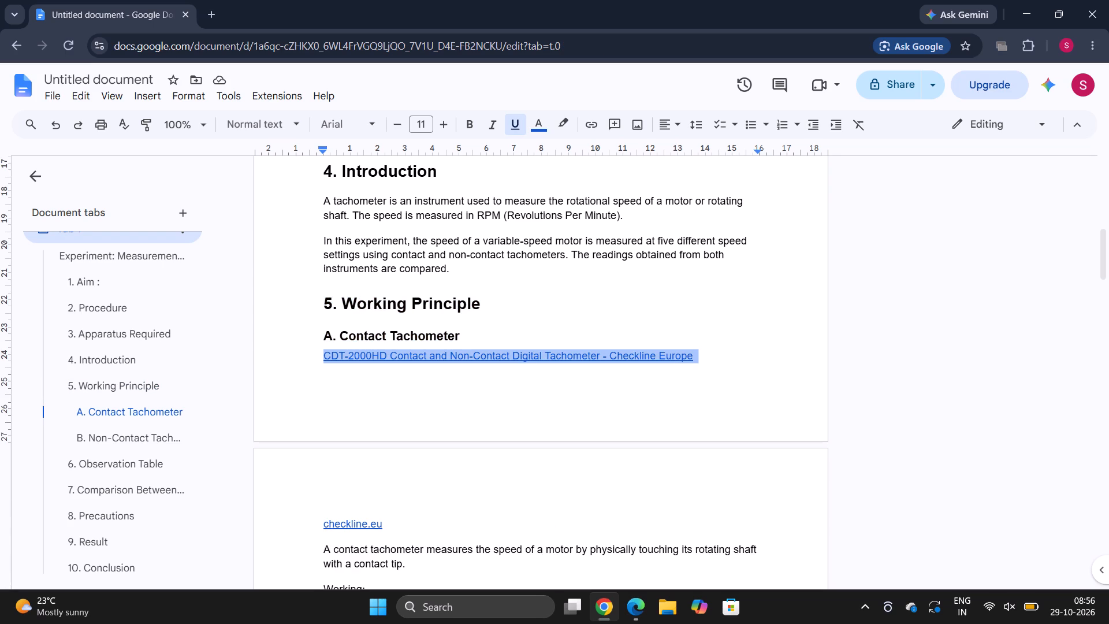
{"action": "key", "text": "Delete"}
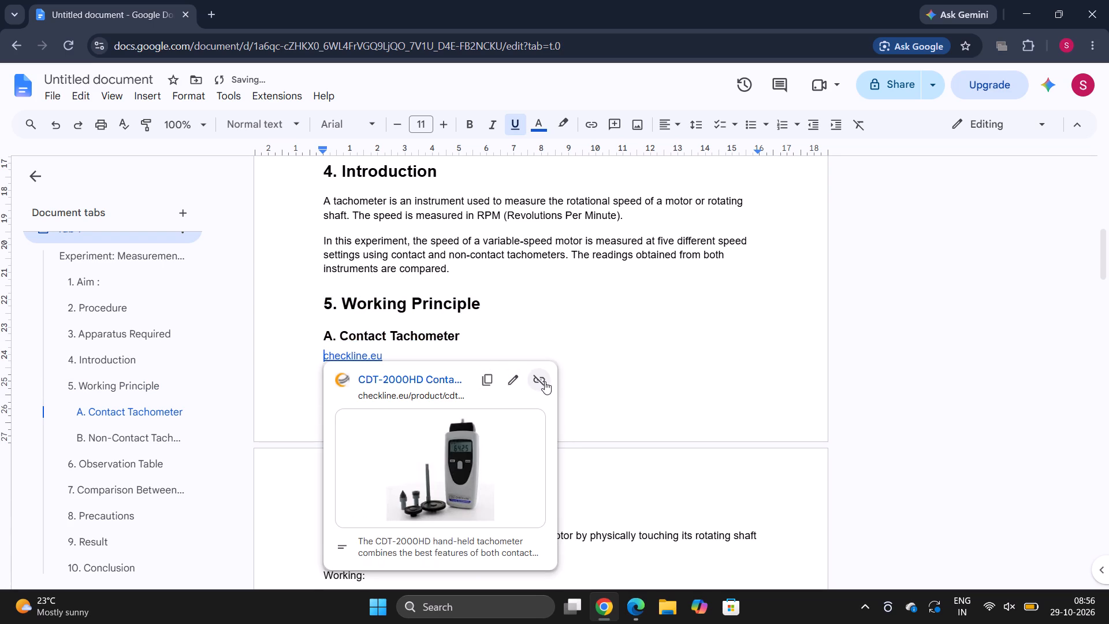
Delete the "checkline.eu" link below the "A. Contact Tachometer" heading together with its line.
{"action": "left_click", "coordinate": [589, 372]}
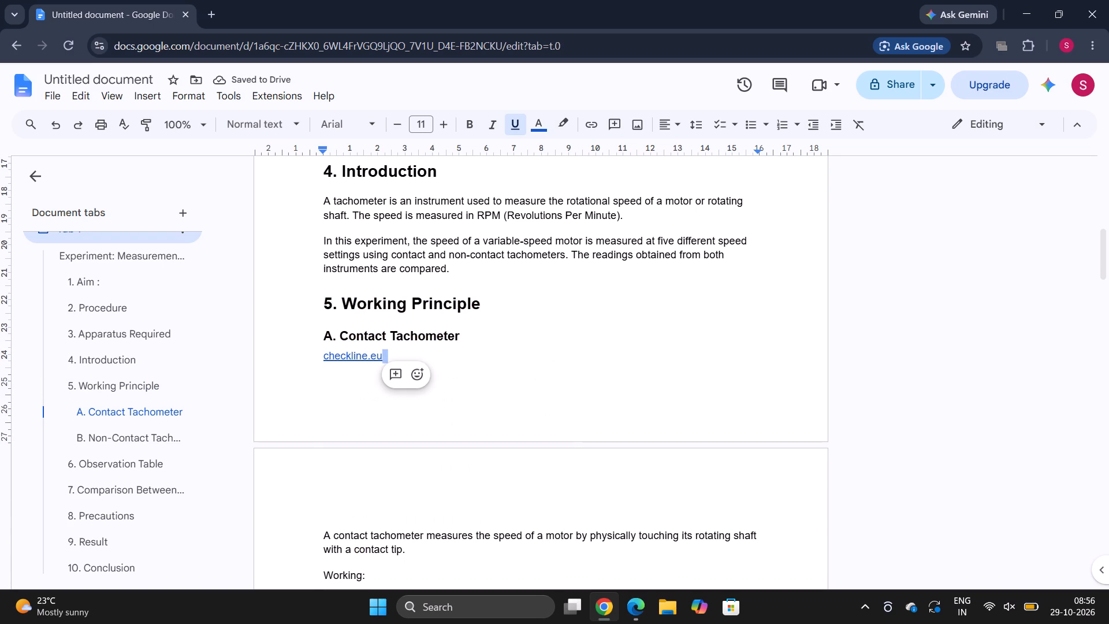
{"action": "left_click", "coordinate": [403, 350]}
{"action": "key", "text": "BackSpace"}
{"action": "key", "text": "BackSpace"}
{"action": "key", "text": "BackSpace"}
{"action": "key", "text": "BackSpace"}
{"action": "key", "text": "BackSpace"}
{"action": "key", "text": "BackSpace"}
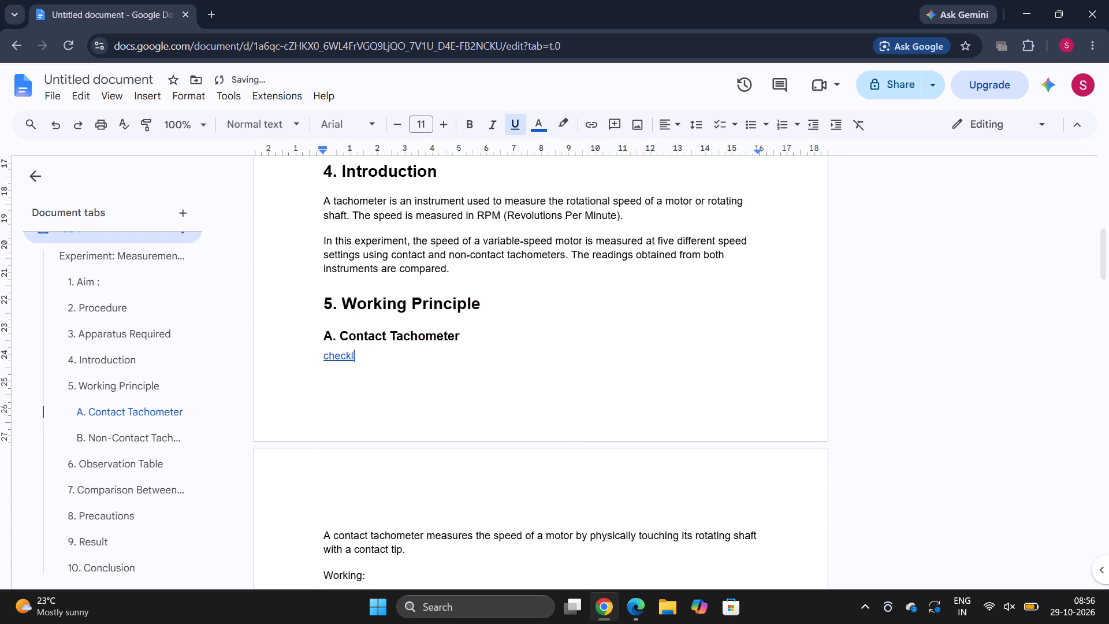
{"action": "key", "text": "BackSpace"}
{"action": "key", "text": "BackSpace"}
{"action": "key", "text": "BackSpace"}
{"action": "key", "text": "BackSpace"}
{"action": "key", "text": "BackSpace"}
{"action": "key", "text": "BackSpace"}
{"action": "key", "text": "BackSpace"}
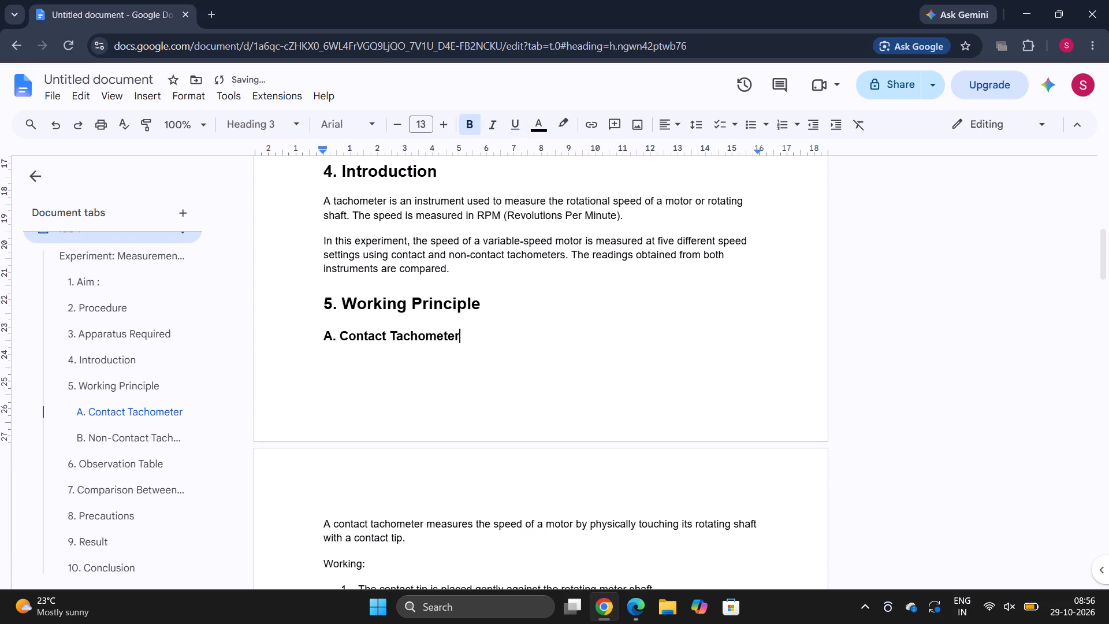
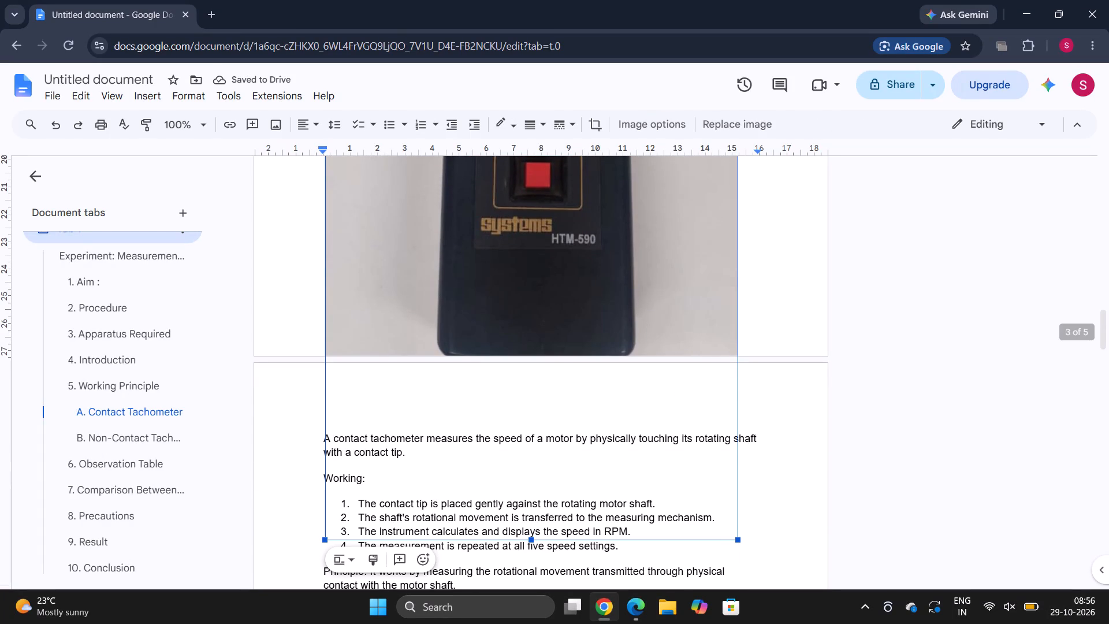
Shrink the contact tachometer photo proportionally to about 8.7 cm wide.
{"action": "left_click_drag", "start_coordinate": [740, 540], "coordinate": [572, 337]}
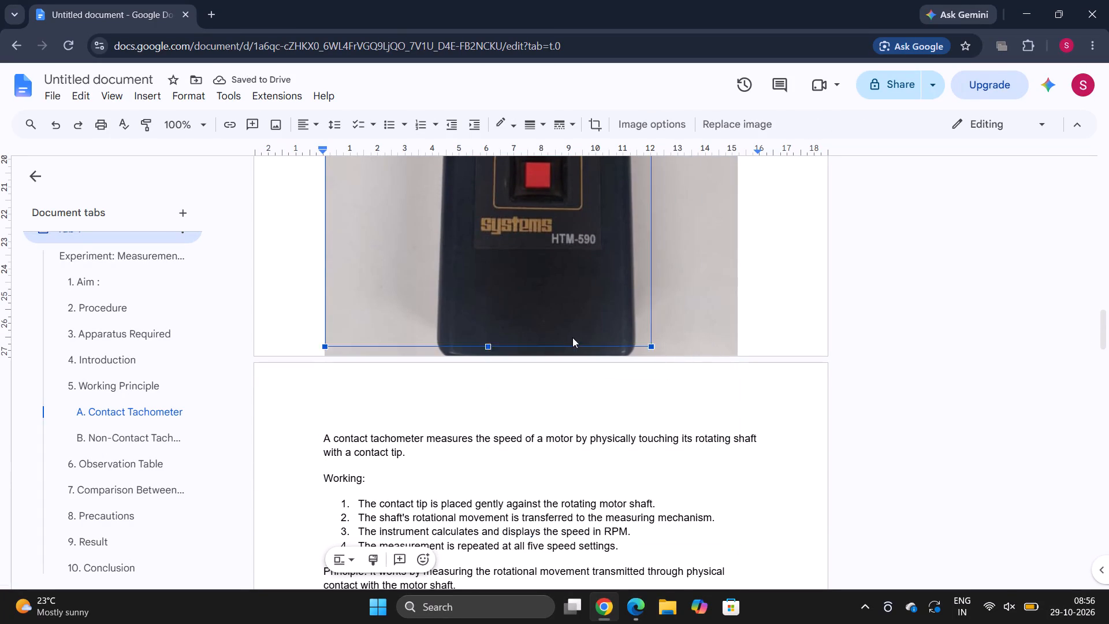
{"action": "left_click_drag", "start_coordinate": [572, 337], "coordinate": [571, 336]}
{"action": "scroll", "coordinate": [571, 336], "scroll_direction": "up", "scroll_amount": 5}
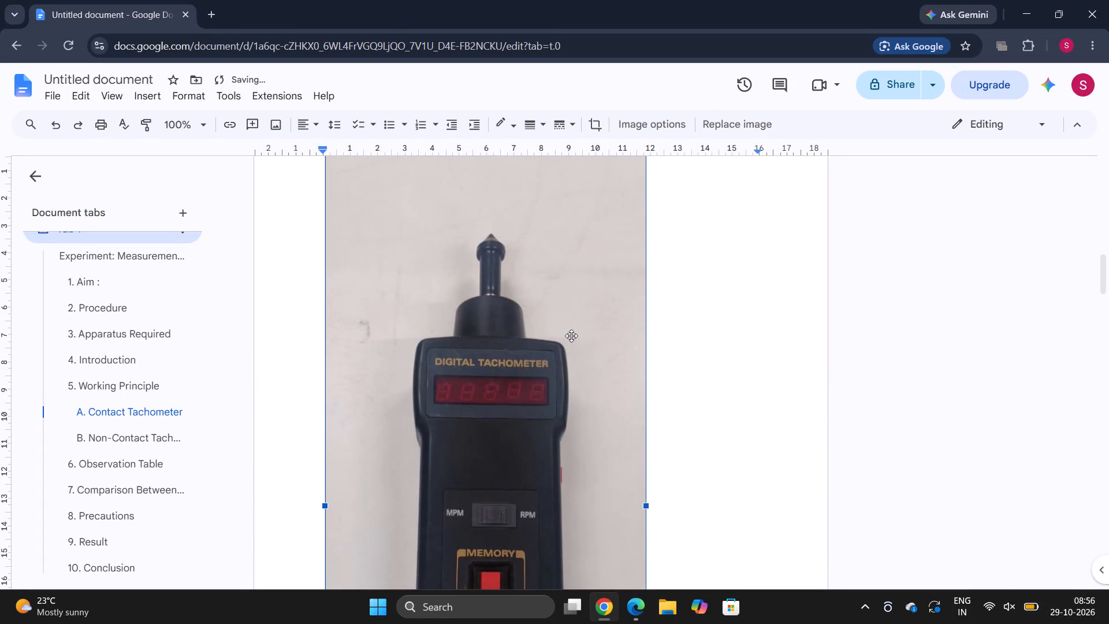
{"action": "scroll", "coordinate": [571, 336], "scroll_direction": "up", "scroll_amount": 2}
{"action": "left_click_drag", "start_coordinate": [646, 288], "coordinate": [630, 311]}
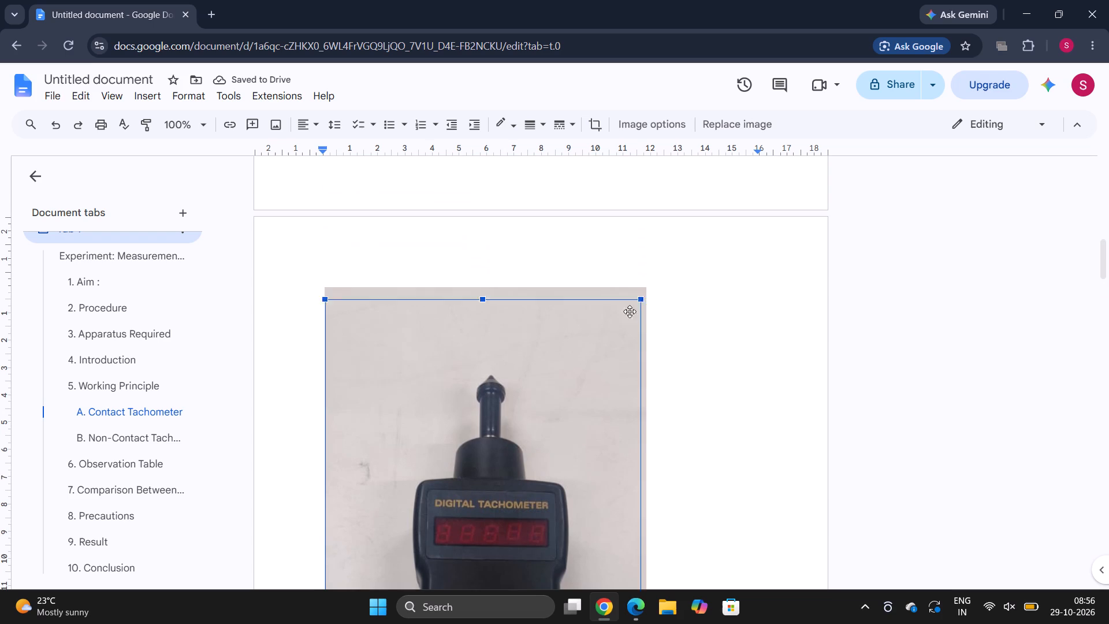
{"action": "left_click_drag", "start_coordinate": [630, 311], "coordinate": [560, 507]}
{"action": "scroll", "coordinate": [560, 507], "scroll_direction": "down", "scroll_amount": 1}
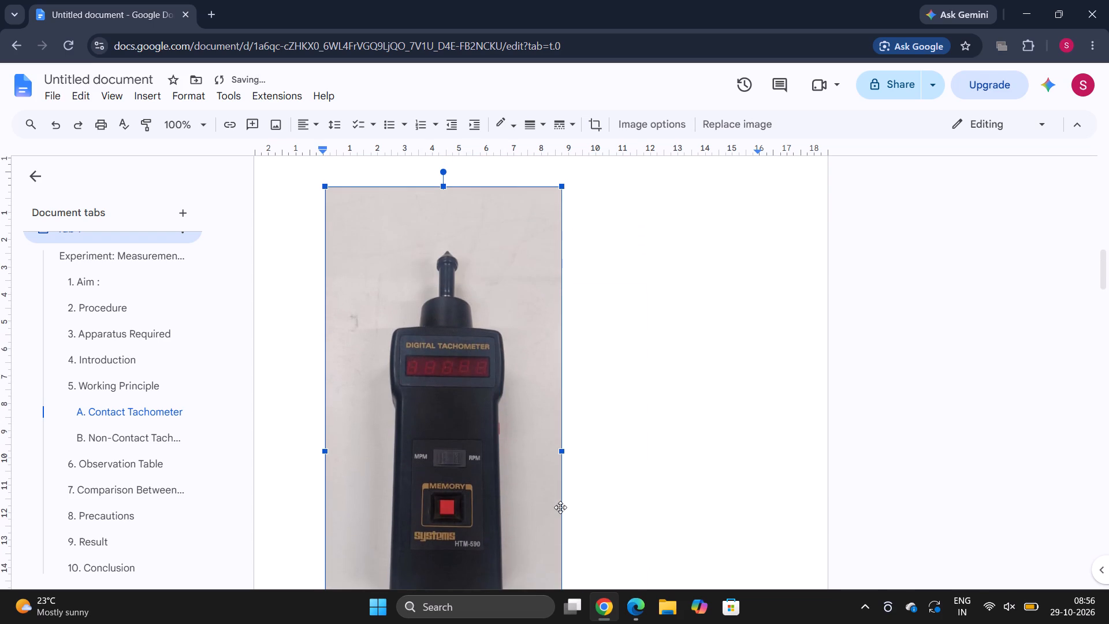
Crop the empty background below and above the device in the contact tachometer photo.
{"action": "right_click", "coordinate": [498, 265]}
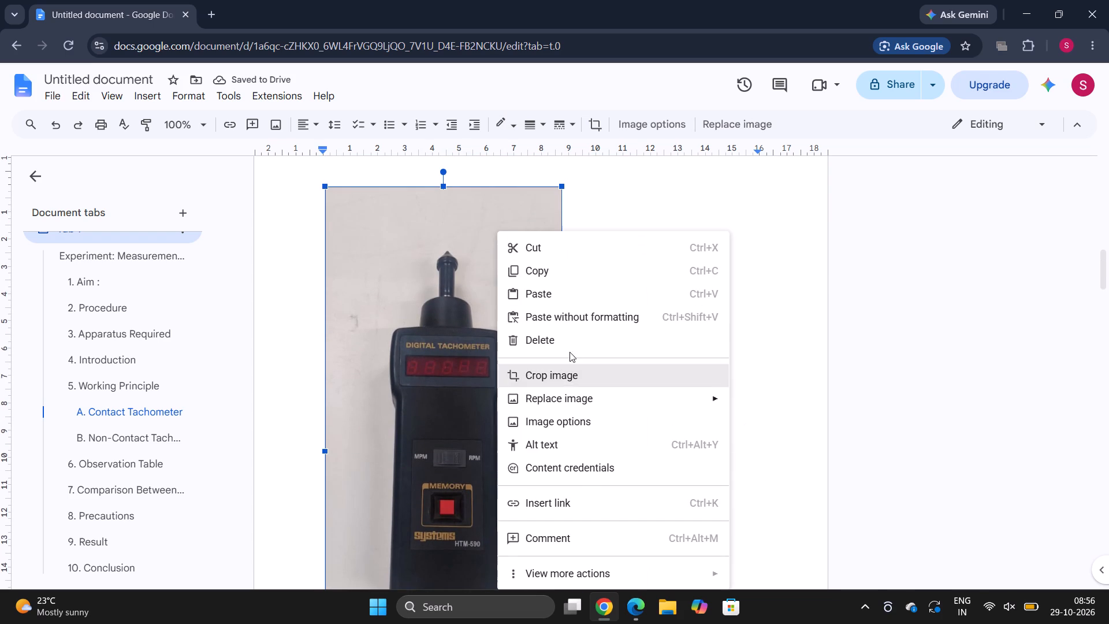
{"action": "scroll", "coordinate": [591, 437], "scroll_direction": "down", "scroll_amount": 2}
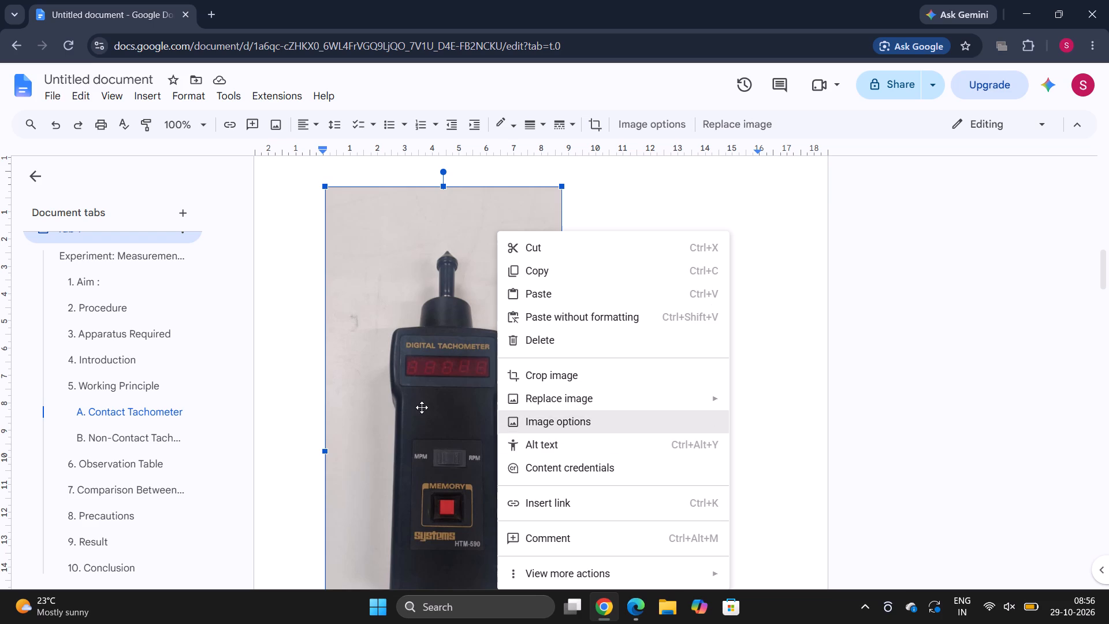
{"action": "left_click", "coordinate": [422, 407]}
{"action": "scroll", "coordinate": [422, 407], "scroll_direction": "down", "scroll_amount": 2}
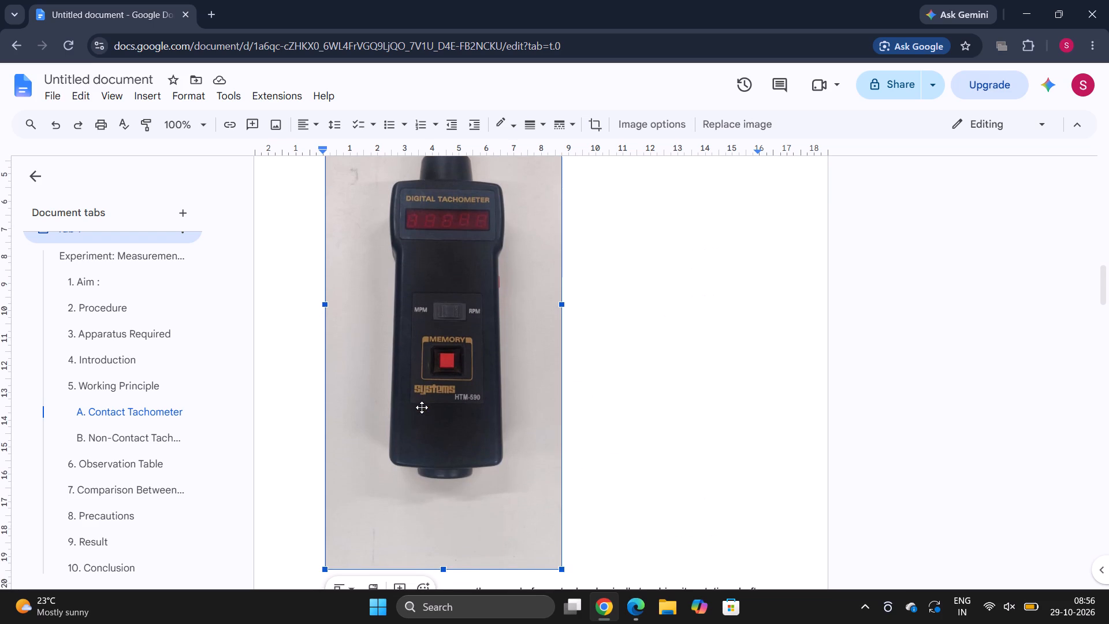
{"action": "right_click", "coordinate": [422, 407]}
{"action": "scroll", "coordinate": [551, 495], "scroll_direction": "down", "scroll_amount": 1}
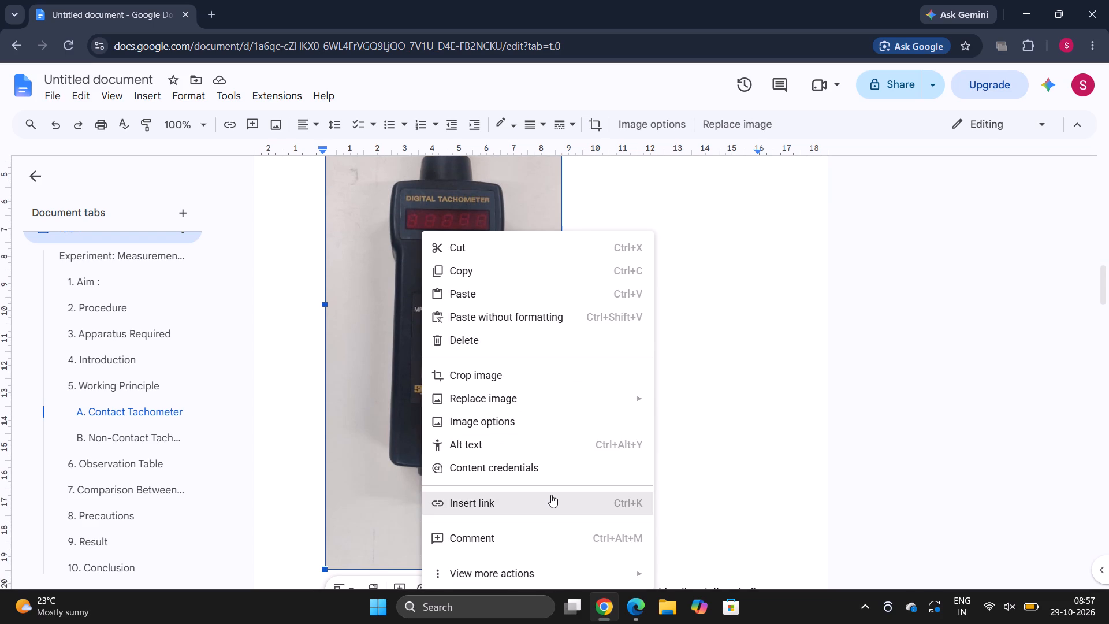
{"action": "left_click", "coordinate": [482, 373]}
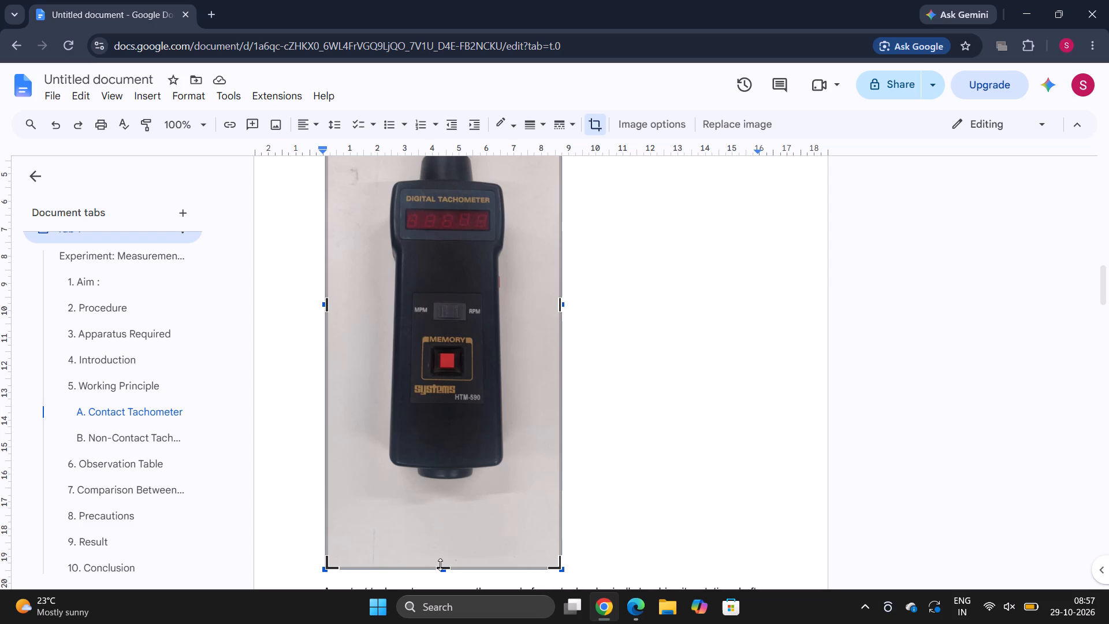
{"action": "left_click_drag", "start_coordinate": [438, 570], "coordinate": [428, 520]}
{"action": "left_click_drag", "start_coordinate": [447, 568], "coordinate": [440, 500]}
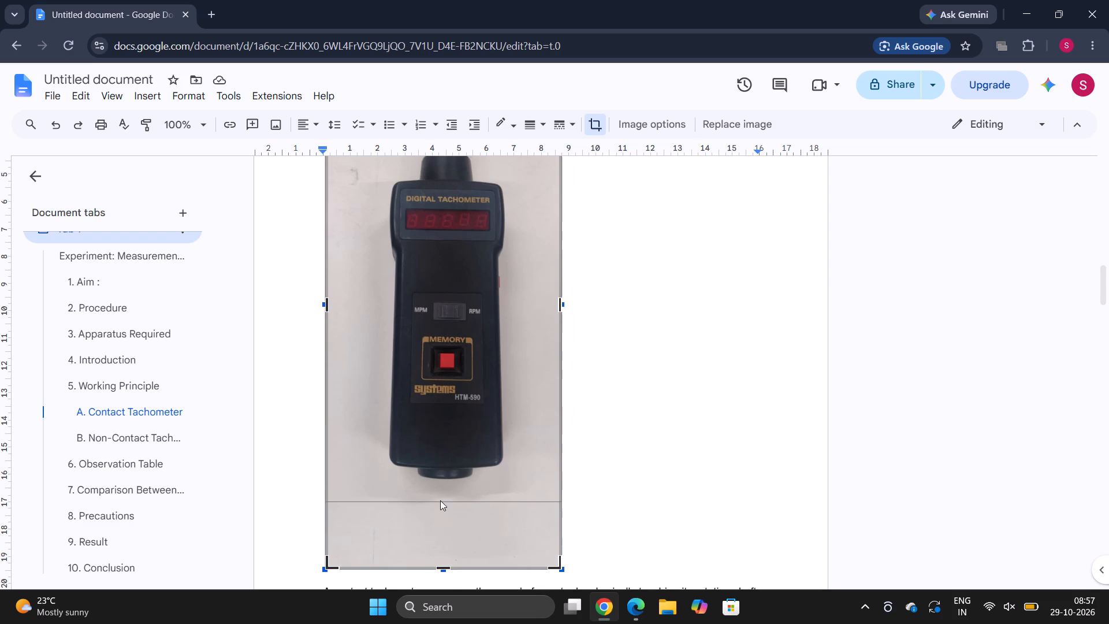
{"action": "left_click_drag", "start_coordinate": [440, 500], "coordinate": [440, 489]}
{"action": "scroll", "coordinate": [440, 489], "scroll_direction": "up", "scroll_amount": 4}
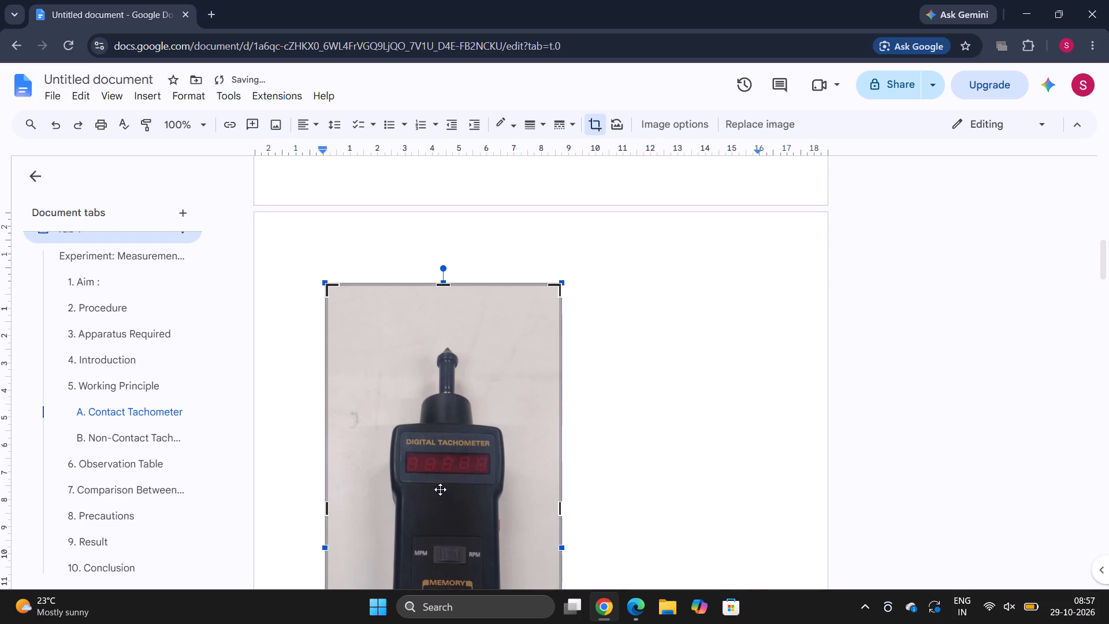
{"action": "left_click_drag", "start_coordinate": [440, 285], "coordinate": [451, 340]}
{"action": "left_click", "coordinate": [616, 368]}
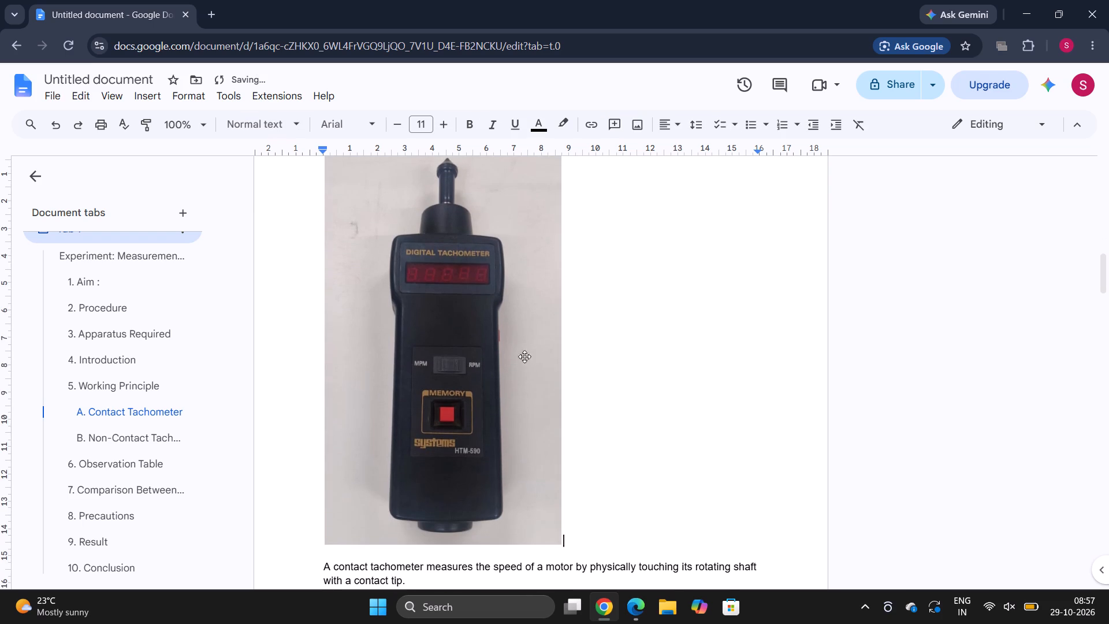
Scale the cropped contact tachometer photo down proportionally to about 7.7 cm wide.
{"action": "left_click", "coordinate": [516, 356]}
{"action": "scroll", "coordinate": [516, 356], "scroll_direction": "up", "scroll_amount": 2}
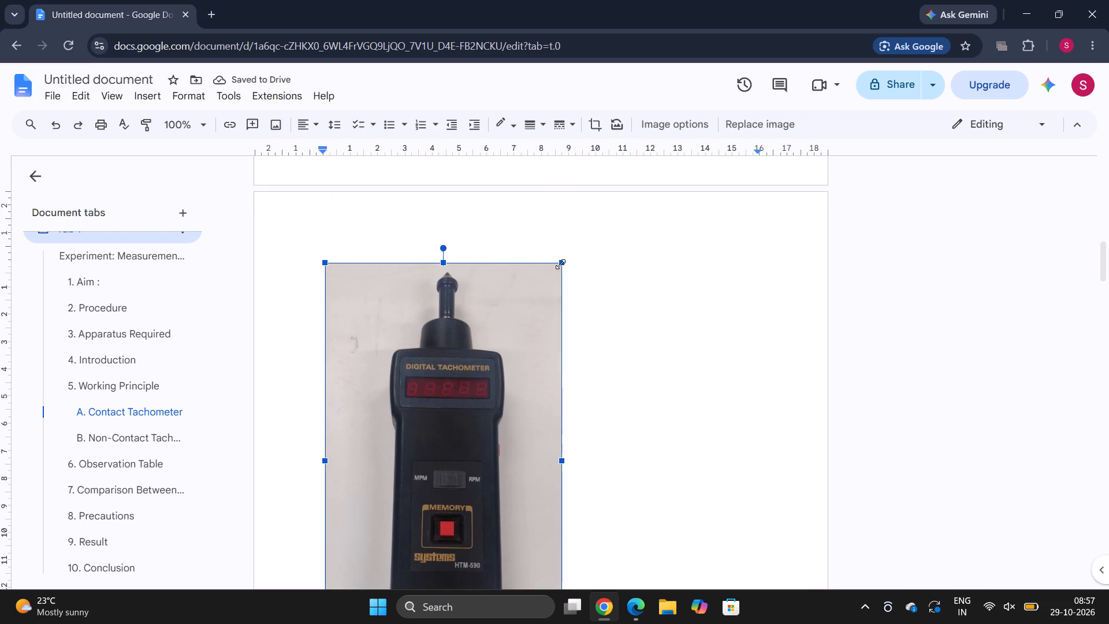
{"action": "left_click_drag", "start_coordinate": [559, 264], "coordinate": [530, 344]}
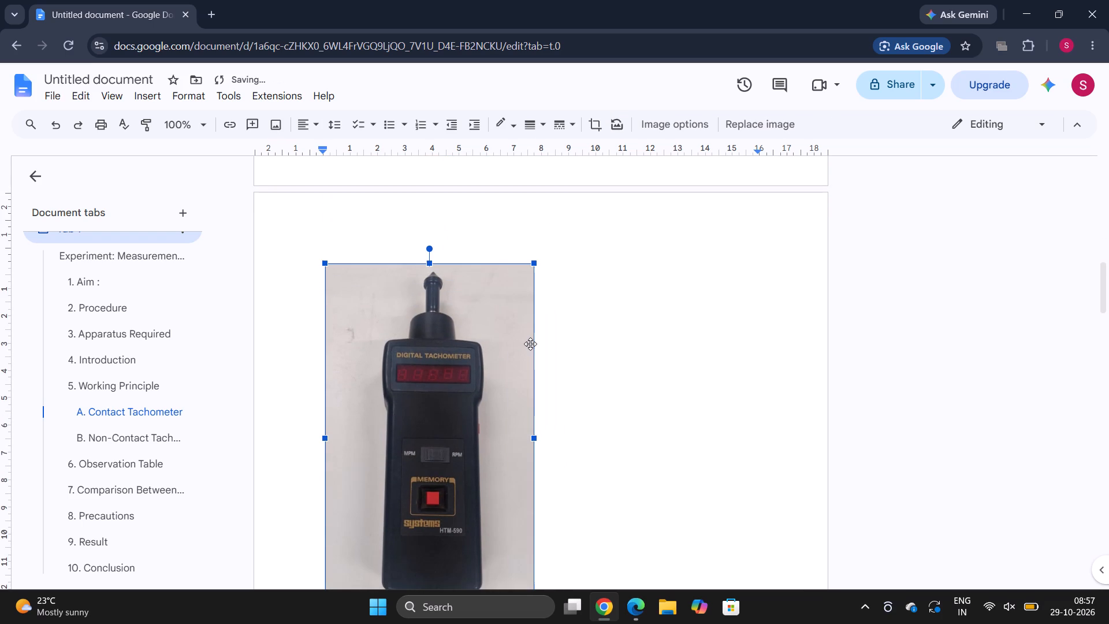
Crop the background on both sides of the device in the contact tachometer photo.
{"action": "right_click", "coordinate": [486, 362]}
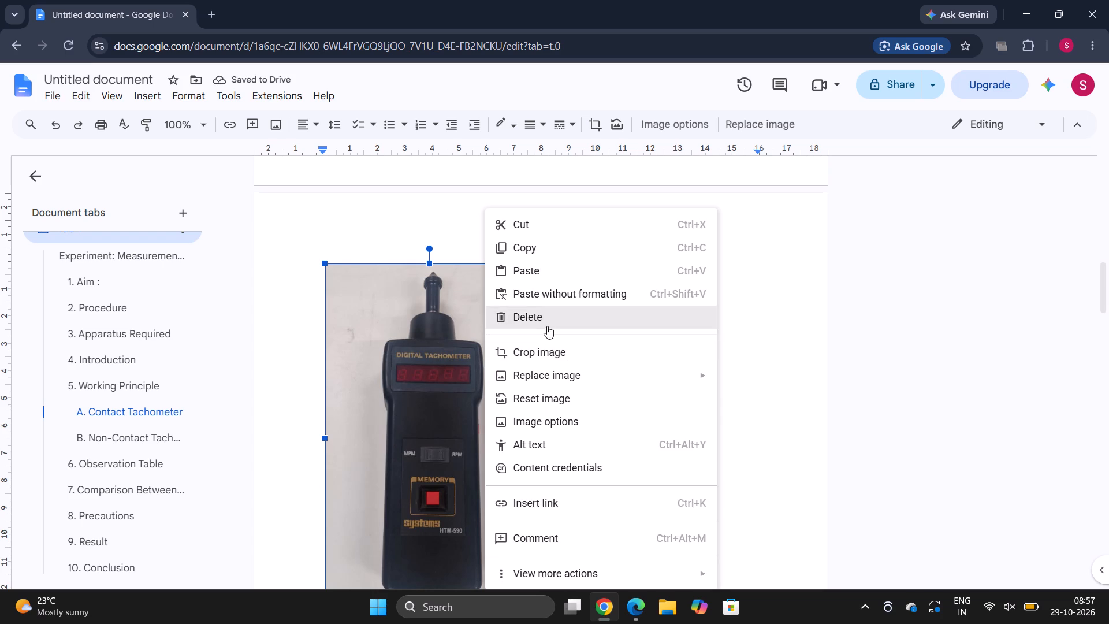
{"action": "left_click", "coordinate": [554, 349]}
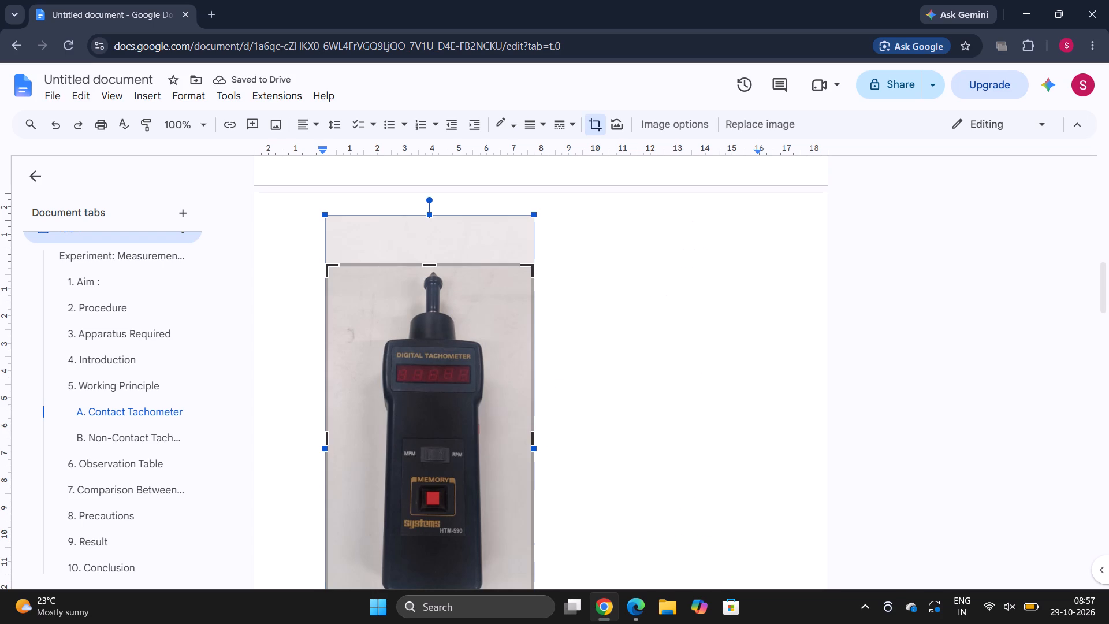
{"action": "left_click_drag", "start_coordinate": [534, 439], "coordinate": [518, 444]}
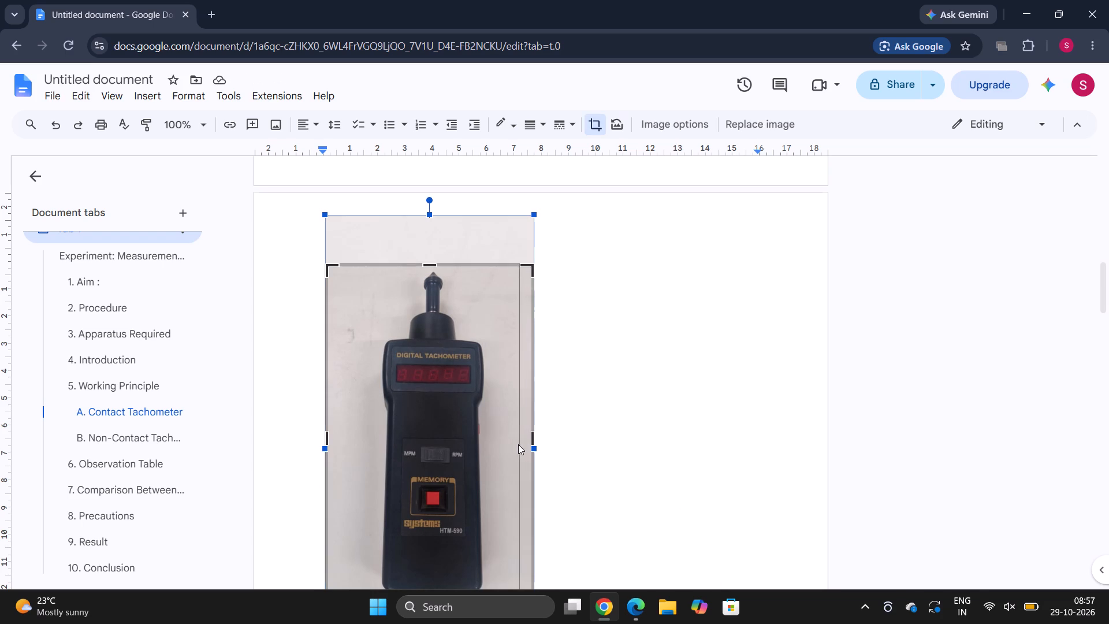
{"action": "left_click_drag", "start_coordinate": [518, 444], "coordinate": [511, 445]}
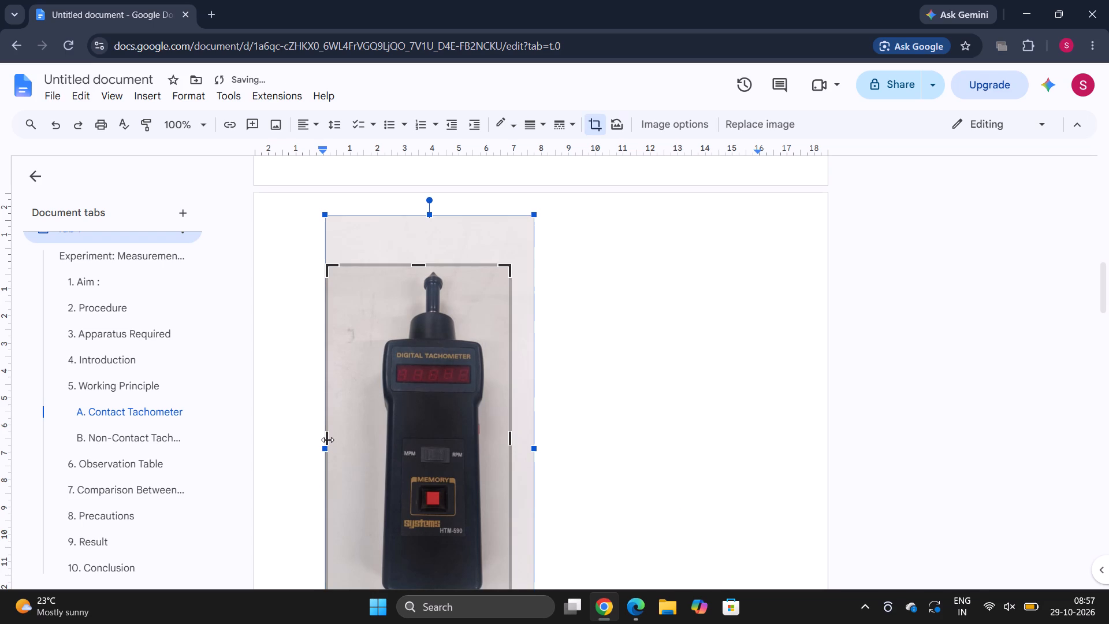
{"action": "left_click_drag", "start_coordinate": [328, 440], "coordinate": [355, 442]}
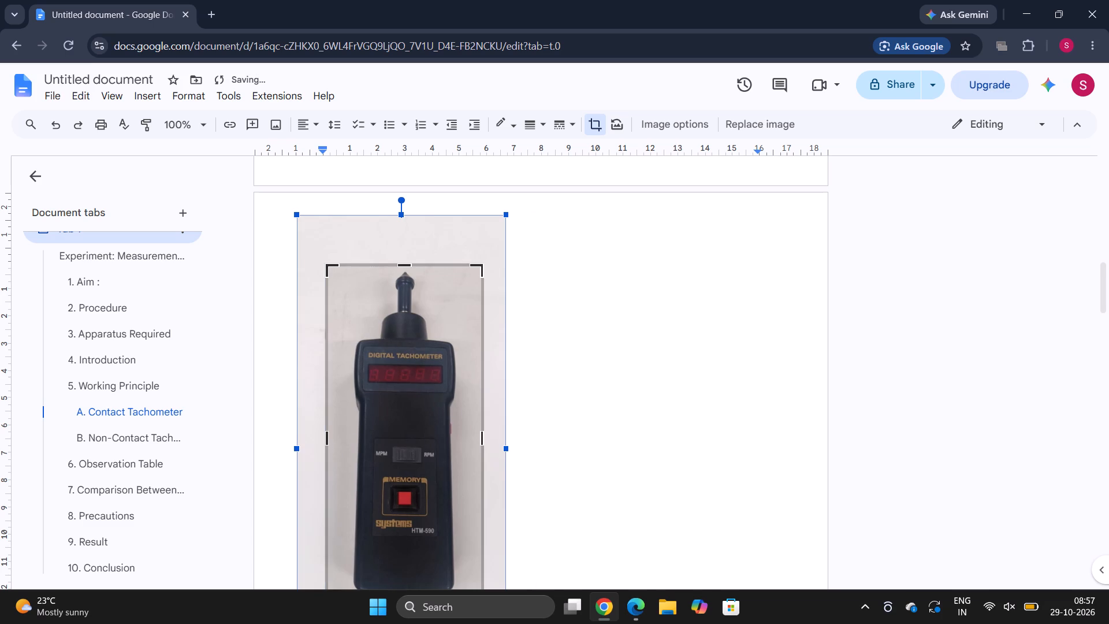
{"action": "left_click", "coordinate": [568, 348]}
Scale the contact tachometer photo down proportionally to about 5 cm wide.
{"action": "left_click", "coordinate": [439, 250]}
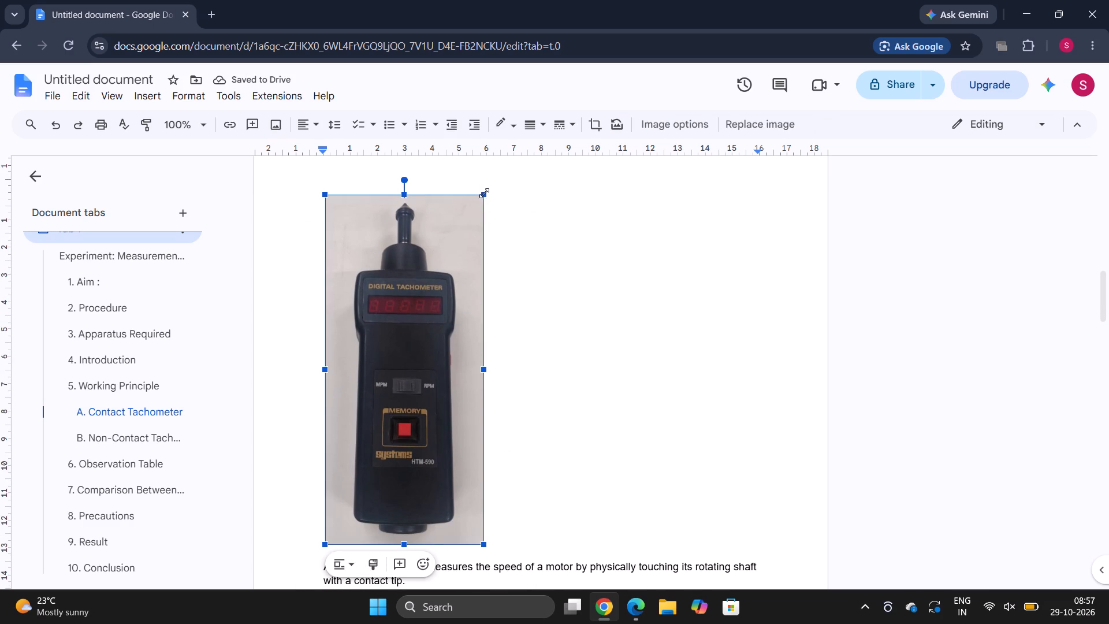
{"action": "left_click_drag", "start_coordinate": [484, 194], "coordinate": [462, 247]}
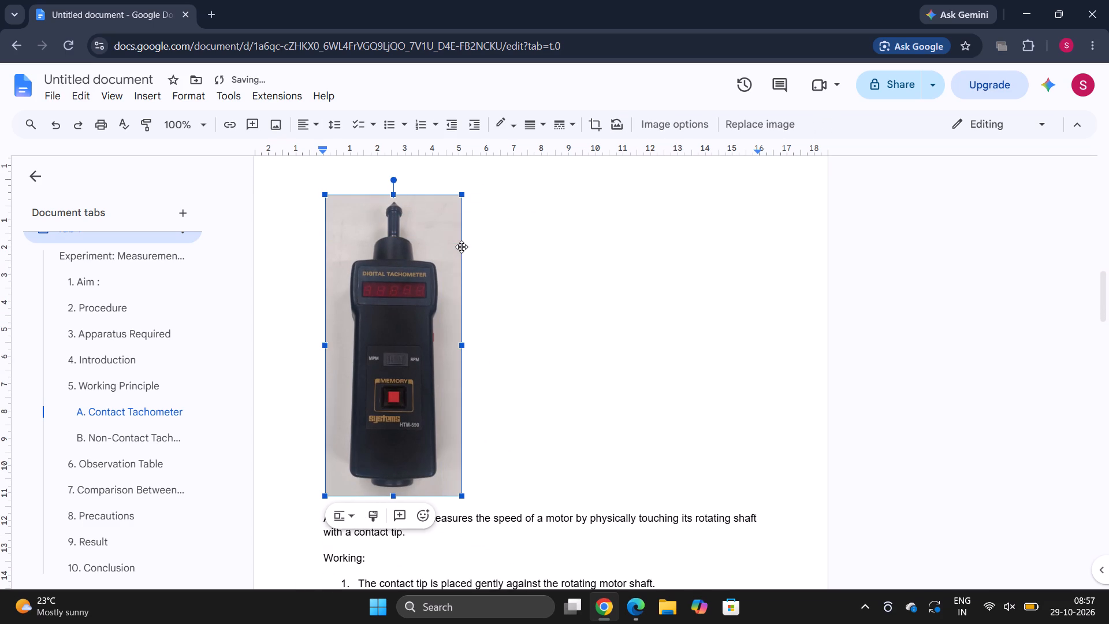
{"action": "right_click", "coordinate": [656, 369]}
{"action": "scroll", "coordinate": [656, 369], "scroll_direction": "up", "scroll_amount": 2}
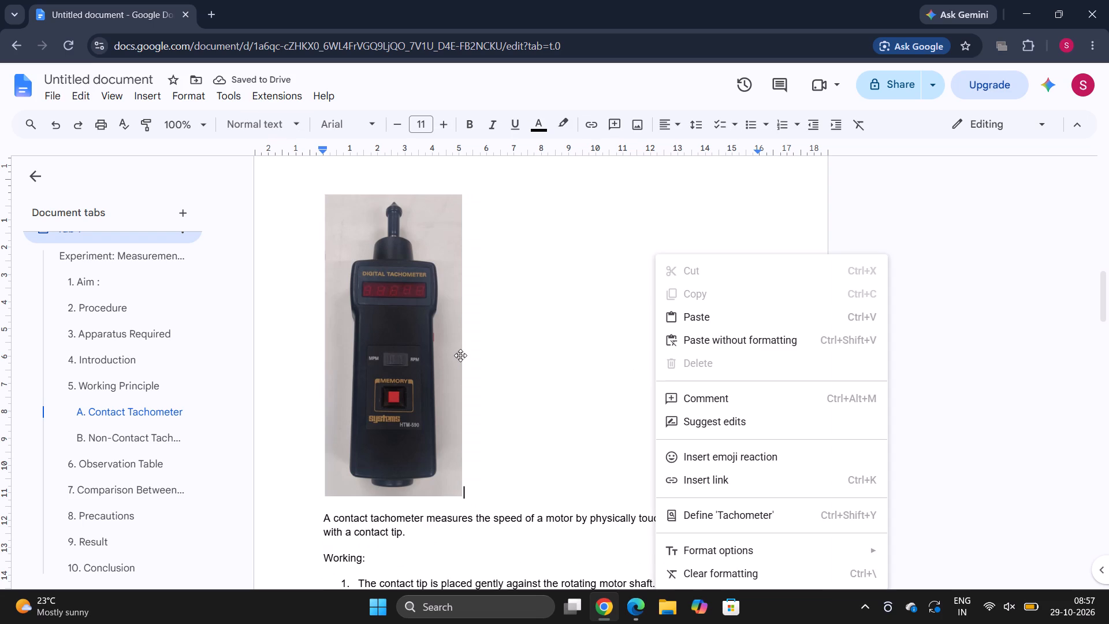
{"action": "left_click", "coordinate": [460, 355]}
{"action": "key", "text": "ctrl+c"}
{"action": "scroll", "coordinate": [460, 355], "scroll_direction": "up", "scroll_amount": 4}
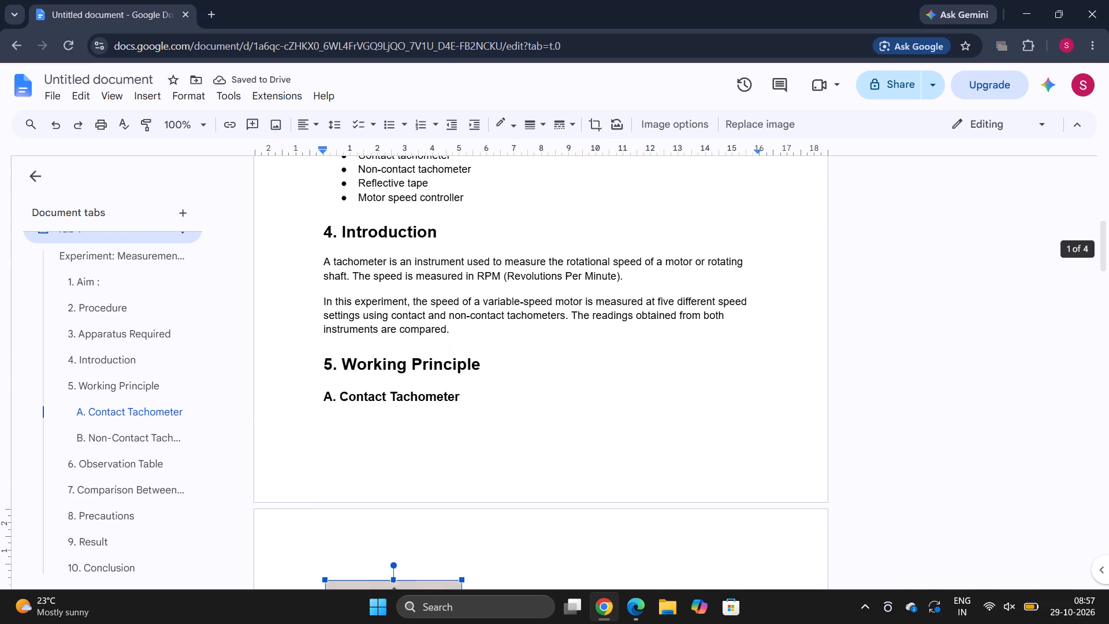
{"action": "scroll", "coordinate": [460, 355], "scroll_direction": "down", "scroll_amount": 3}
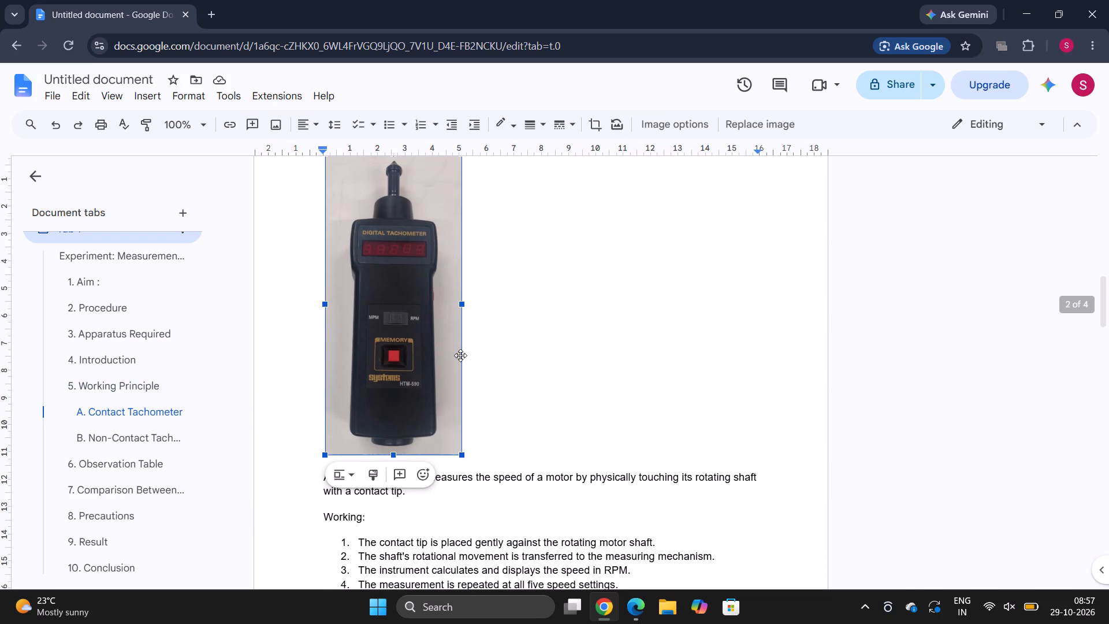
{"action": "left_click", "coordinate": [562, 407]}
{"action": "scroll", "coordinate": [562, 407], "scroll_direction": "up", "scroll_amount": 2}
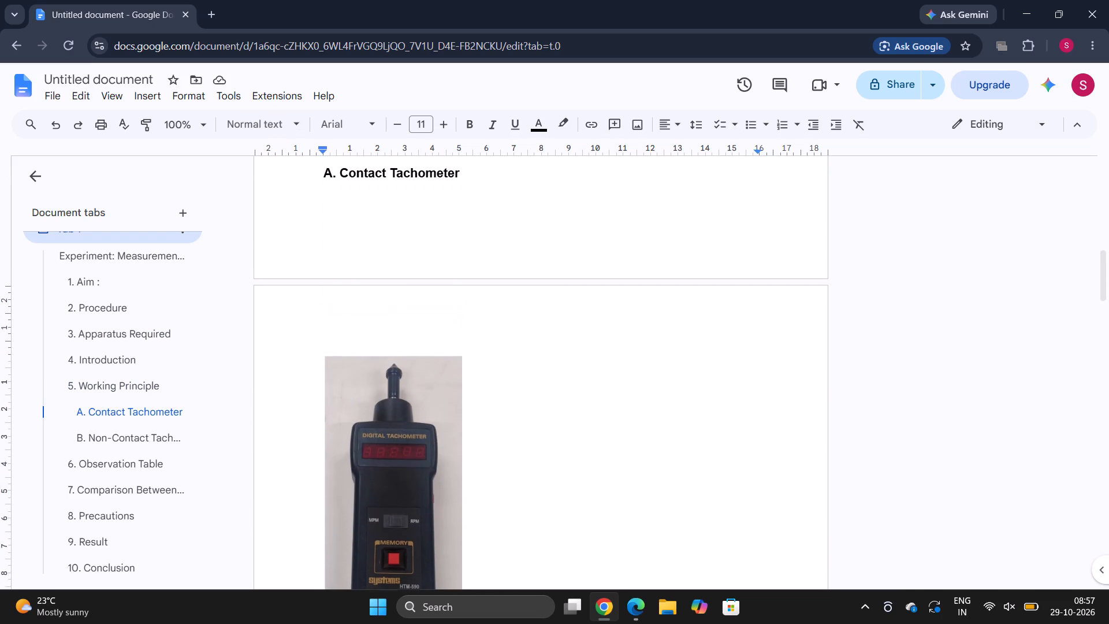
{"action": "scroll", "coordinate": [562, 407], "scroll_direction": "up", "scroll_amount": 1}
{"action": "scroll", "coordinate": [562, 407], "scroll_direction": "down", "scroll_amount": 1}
Scale the contact tachometer photo down slightly to about 4.8 cm wide.
{"action": "left_click", "coordinate": [445, 383]}
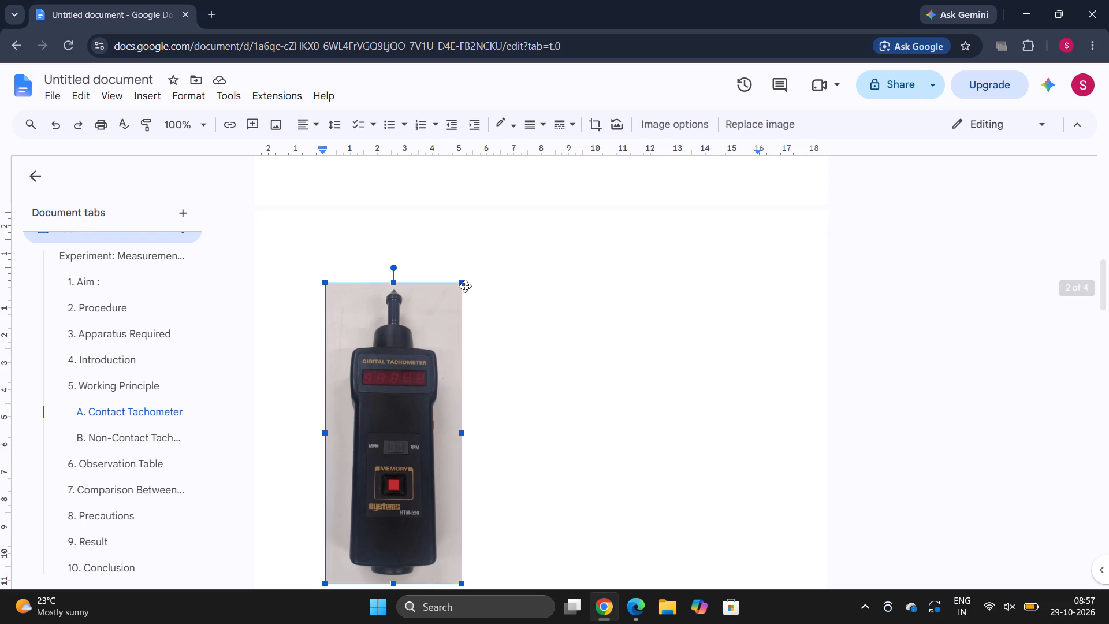
{"action": "left_click_drag", "start_coordinate": [463, 283], "coordinate": [455, 295]}
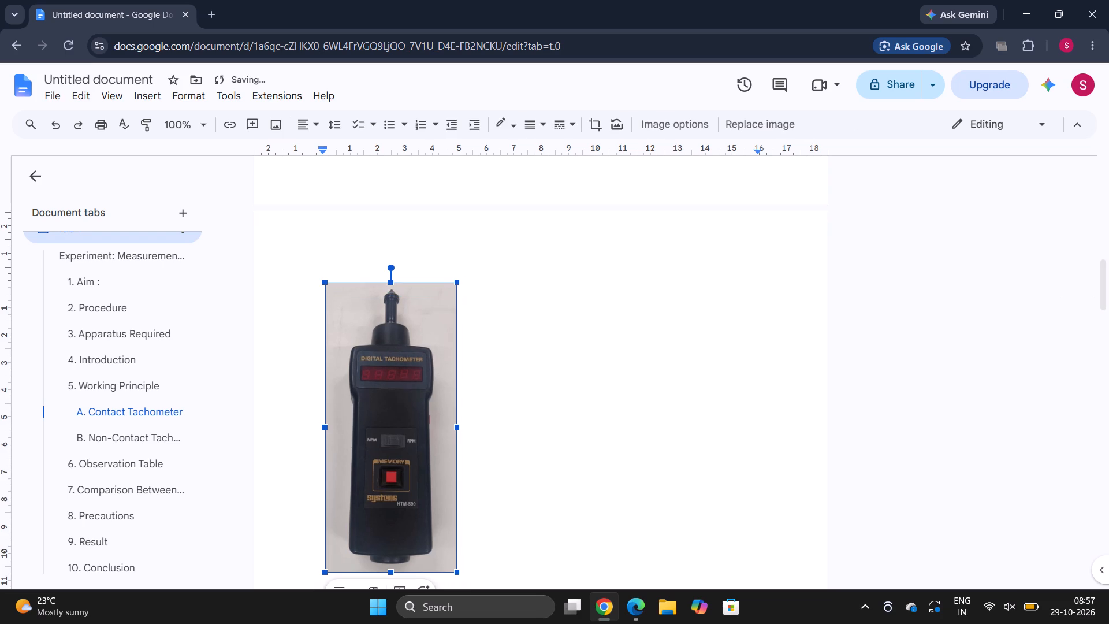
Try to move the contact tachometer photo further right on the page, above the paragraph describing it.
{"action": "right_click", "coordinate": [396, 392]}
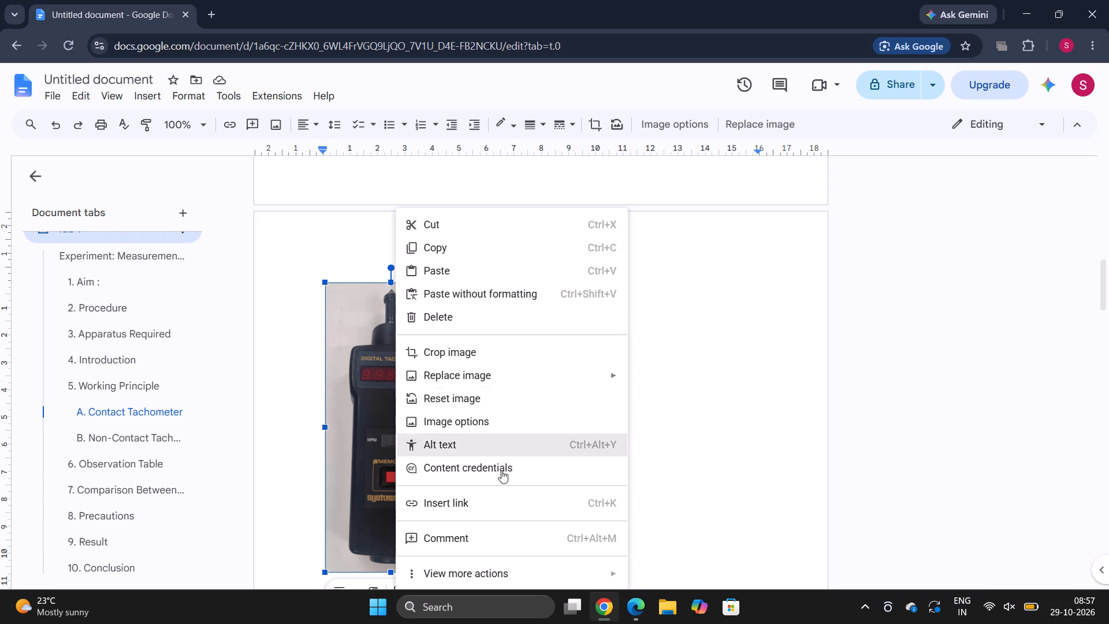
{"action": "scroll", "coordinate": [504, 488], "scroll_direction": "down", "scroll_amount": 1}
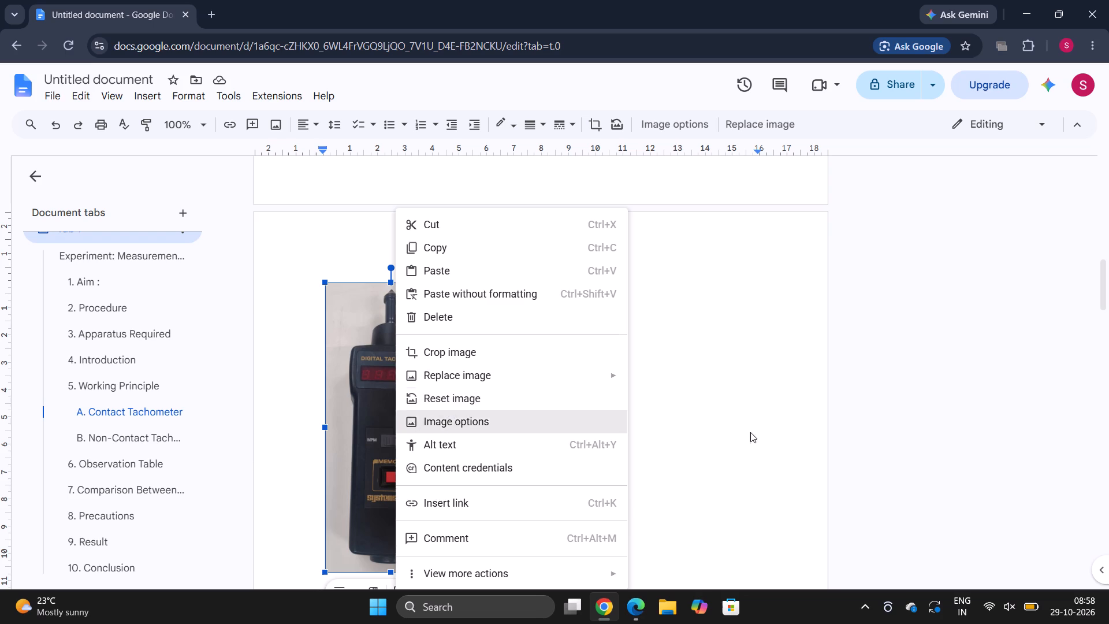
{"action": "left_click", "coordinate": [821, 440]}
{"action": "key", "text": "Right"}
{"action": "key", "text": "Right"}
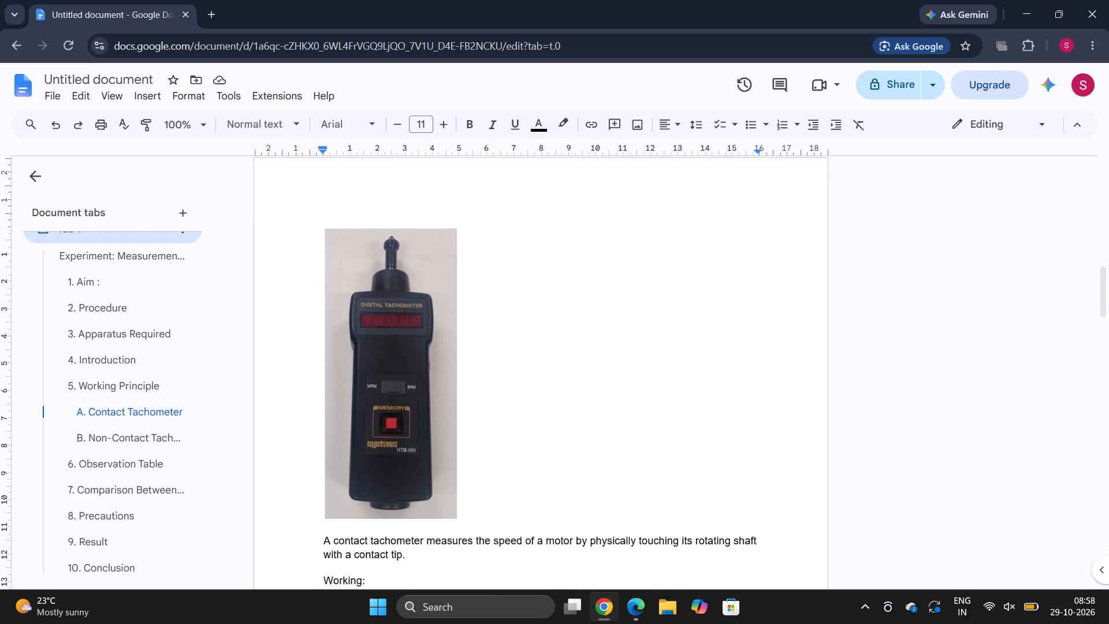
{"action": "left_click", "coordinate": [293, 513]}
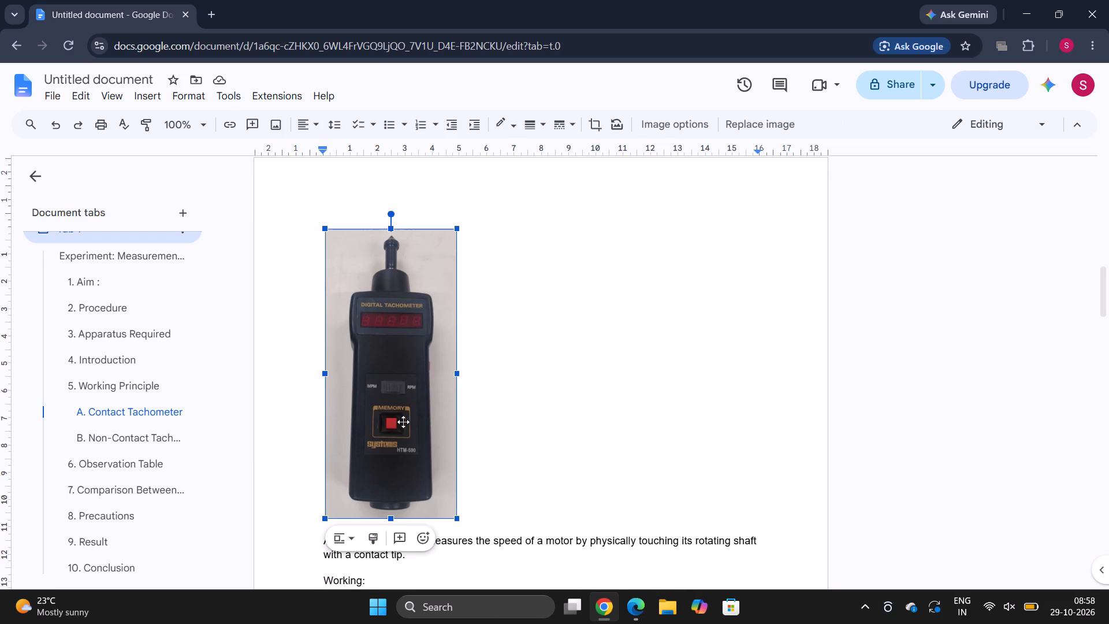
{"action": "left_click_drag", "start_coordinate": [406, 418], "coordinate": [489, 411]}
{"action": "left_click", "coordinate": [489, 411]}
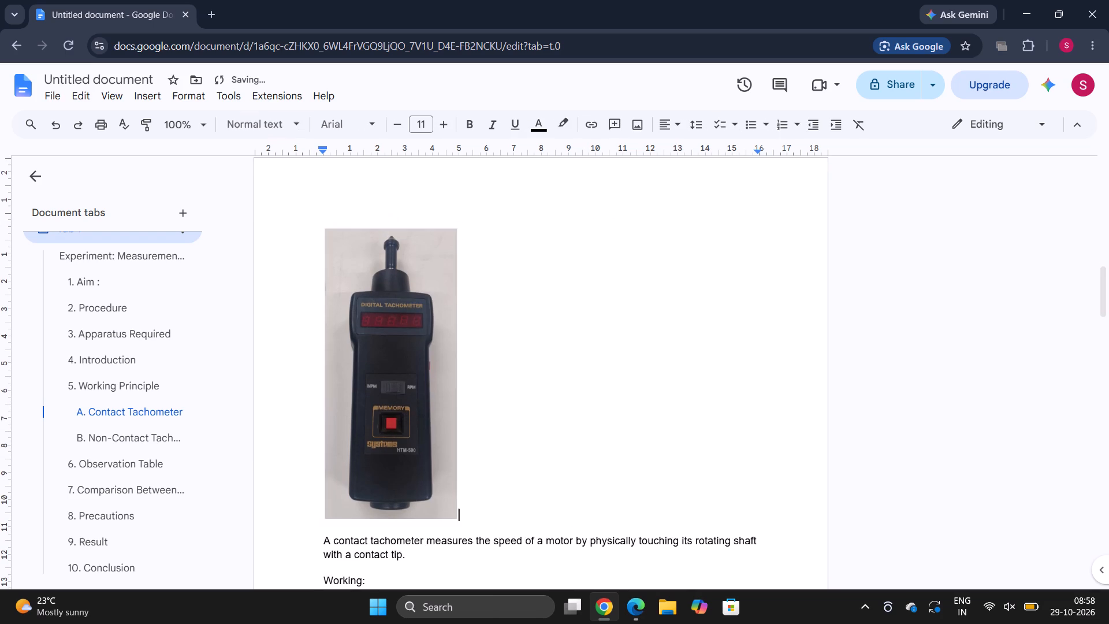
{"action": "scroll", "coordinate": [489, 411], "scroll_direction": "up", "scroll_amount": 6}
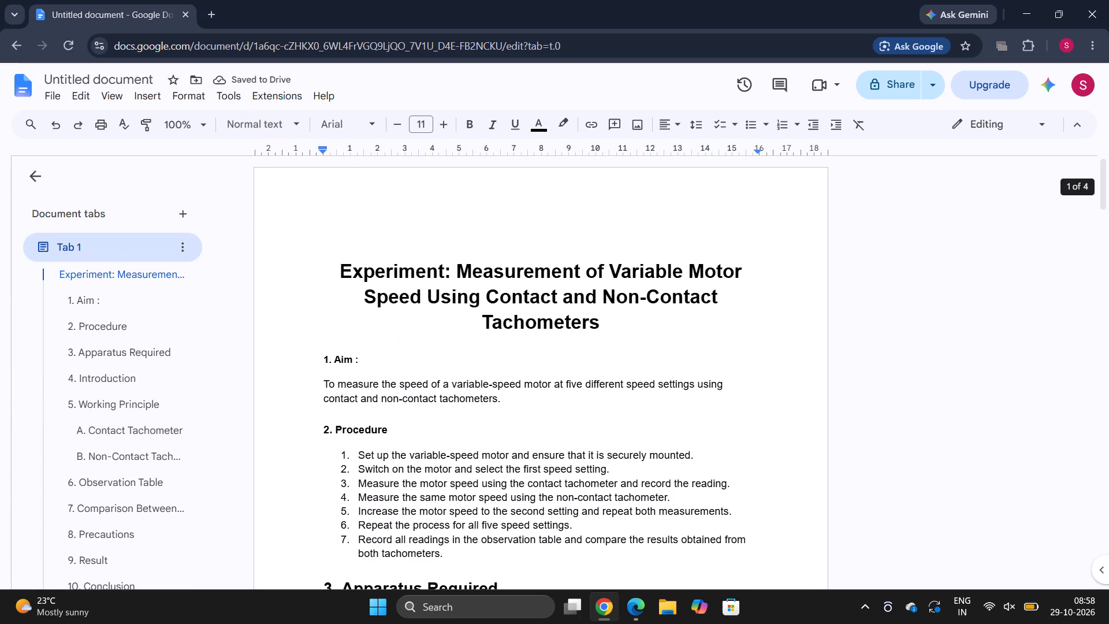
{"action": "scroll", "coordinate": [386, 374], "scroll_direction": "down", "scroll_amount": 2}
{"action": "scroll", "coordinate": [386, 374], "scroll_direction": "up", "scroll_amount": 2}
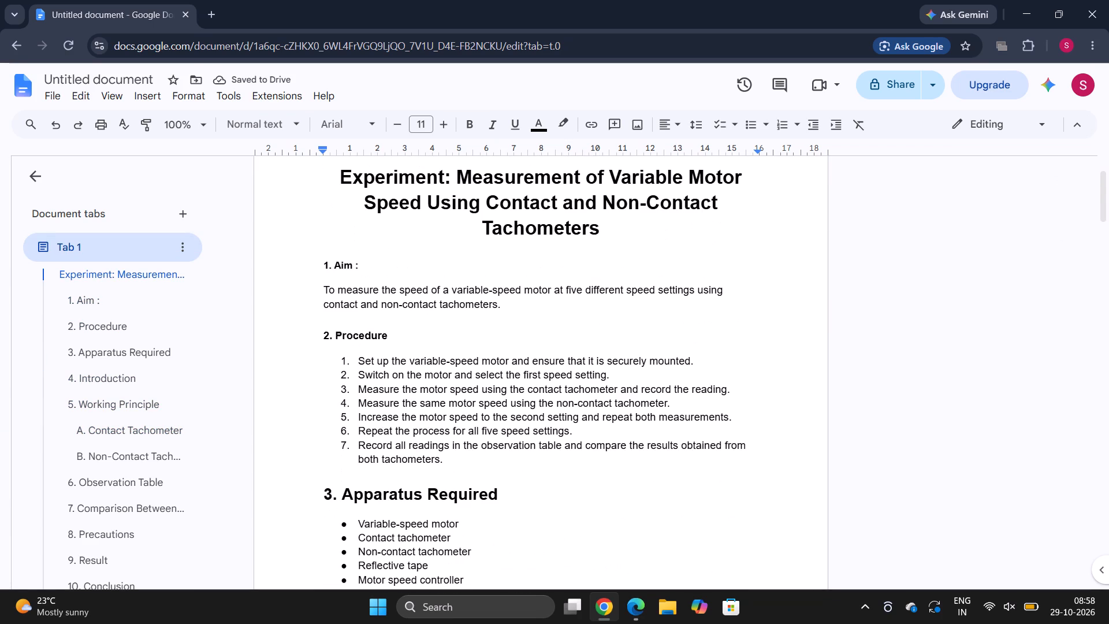
Reduce the font size of the "3. Apparatus Required" heading to 11 to match the Procedure heading.
{"action": "left_click", "coordinate": [348, 262]}
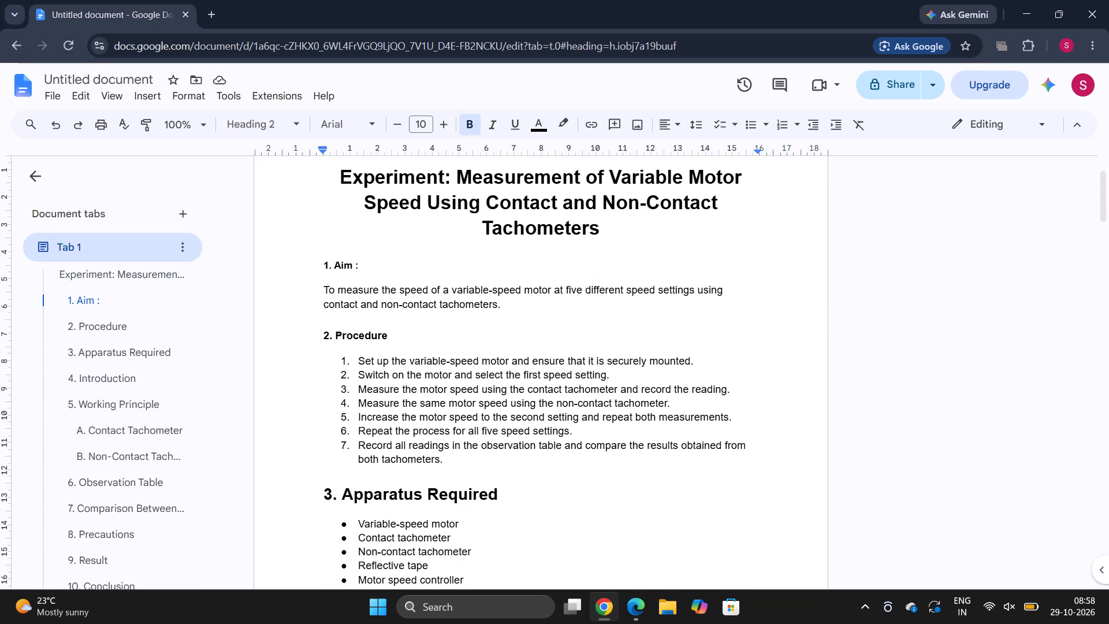
{"action": "left_click", "coordinate": [385, 343]}
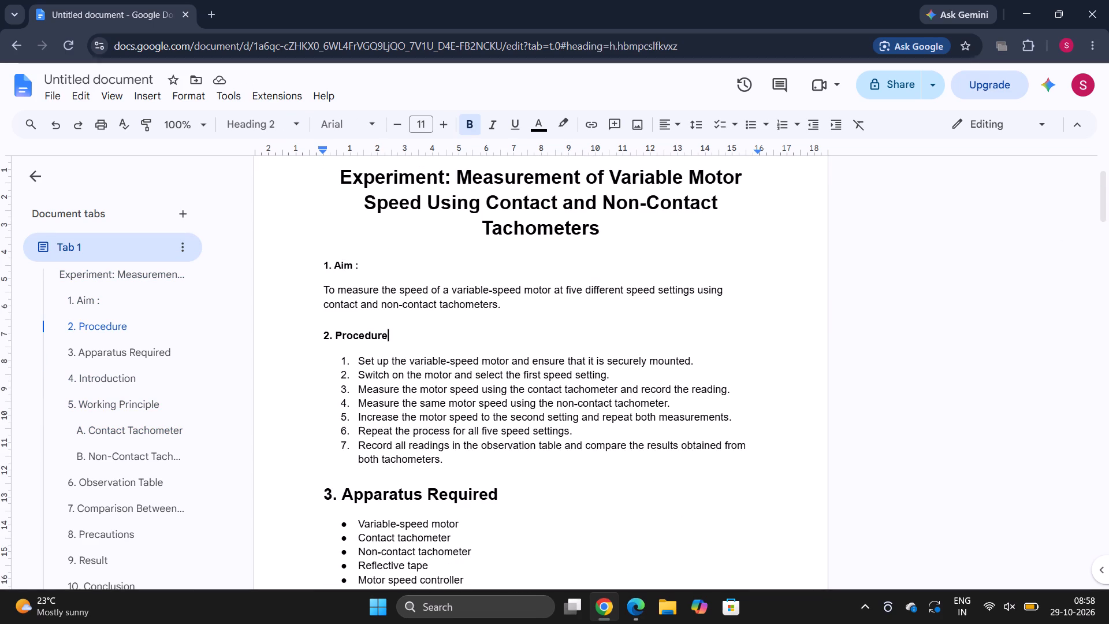
{"action": "scroll", "coordinate": [388, 362], "scroll_direction": "down", "scroll_amount": 1}
{"action": "left_click_drag", "start_coordinate": [317, 338], "coordinate": [496, 337]}
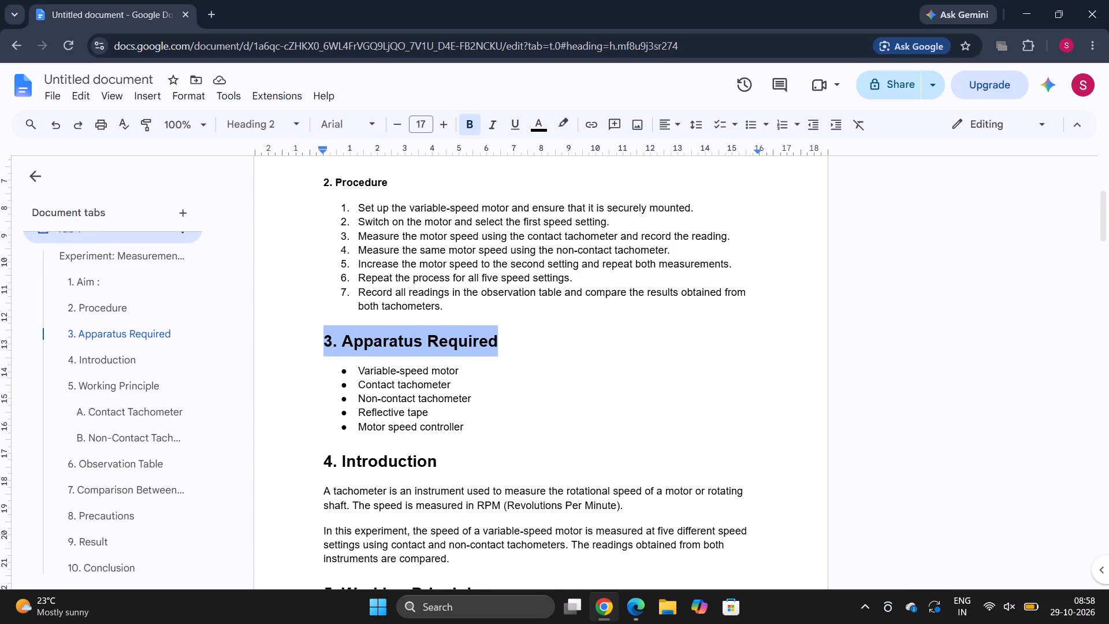
{"action": "triple_click", "coordinate": [390, 127]}
{"action": "double_click", "coordinate": [390, 127]}
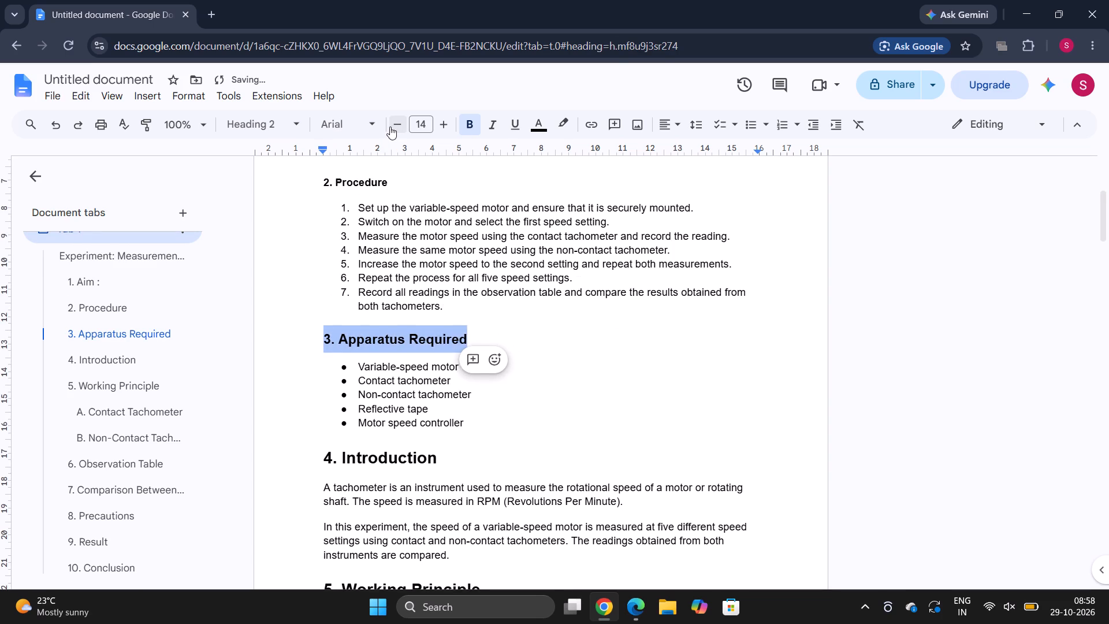
{"action": "left_click", "coordinate": [390, 127]}
Reduce the font size of the "4. Introduction" heading to 11.
{"action": "scroll", "coordinate": [460, 371], "scroll_direction": "down", "scroll_amount": 1}
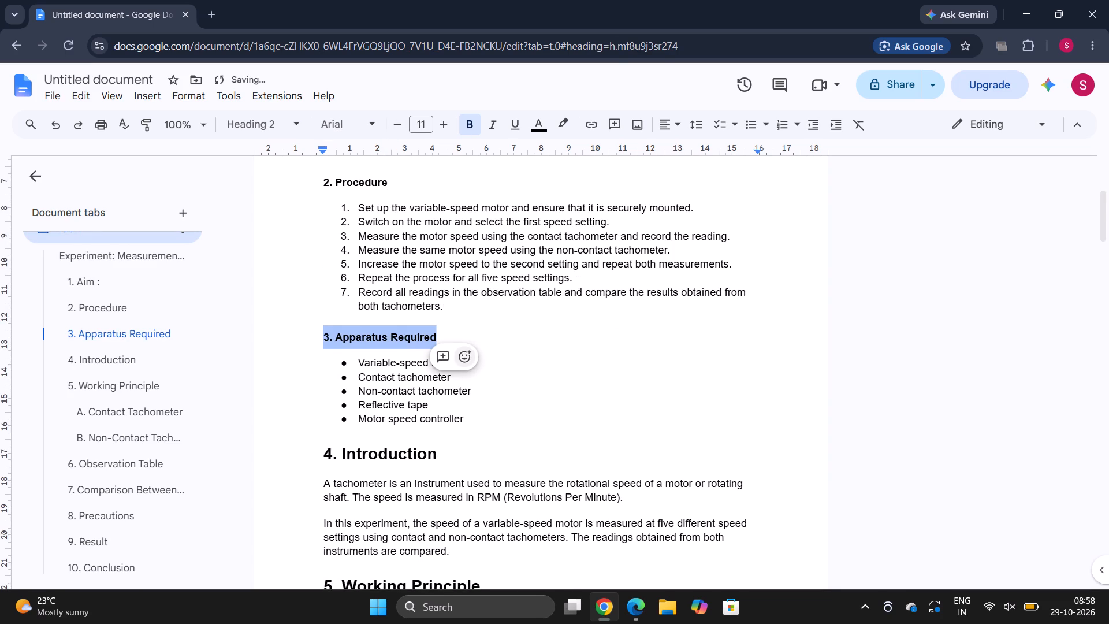
{"action": "scroll", "coordinate": [460, 371], "scroll_direction": "down", "scroll_amount": 1}
{"action": "left_click_drag", "start_coordinate": [320, 299], "coordinate": [355, 303]}
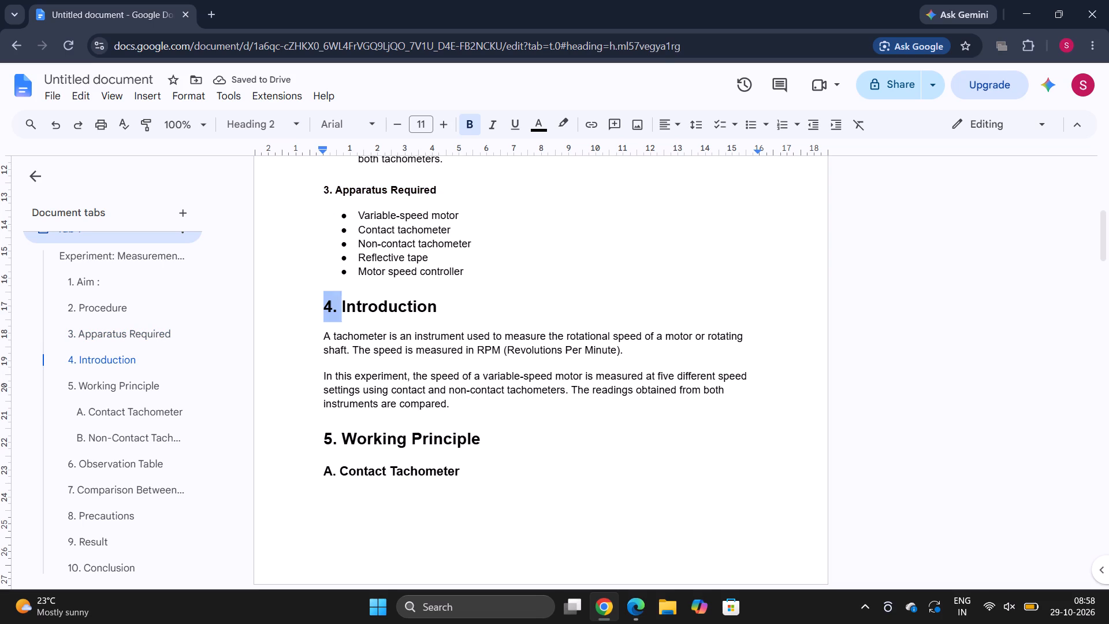
{"action": "left_click_drag", "start_coordinate": [355, 303], "coordinate": [437, 311]}
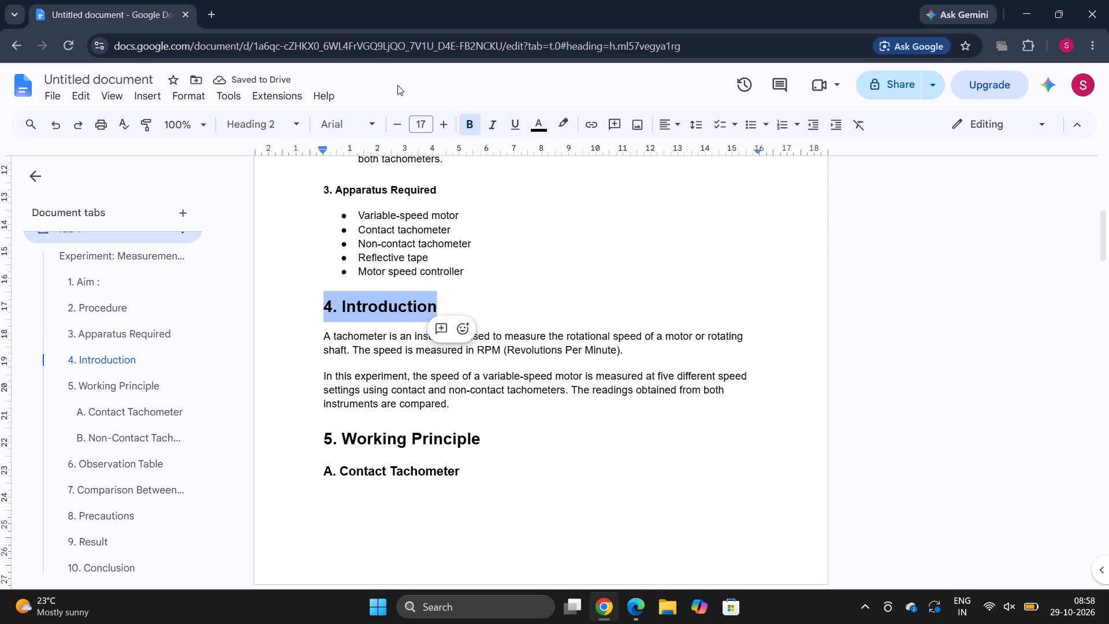
{"action": "triple_click", "coordinate": [396, 121]}
{"action": "double_click", "coordinate": [396, 121]}
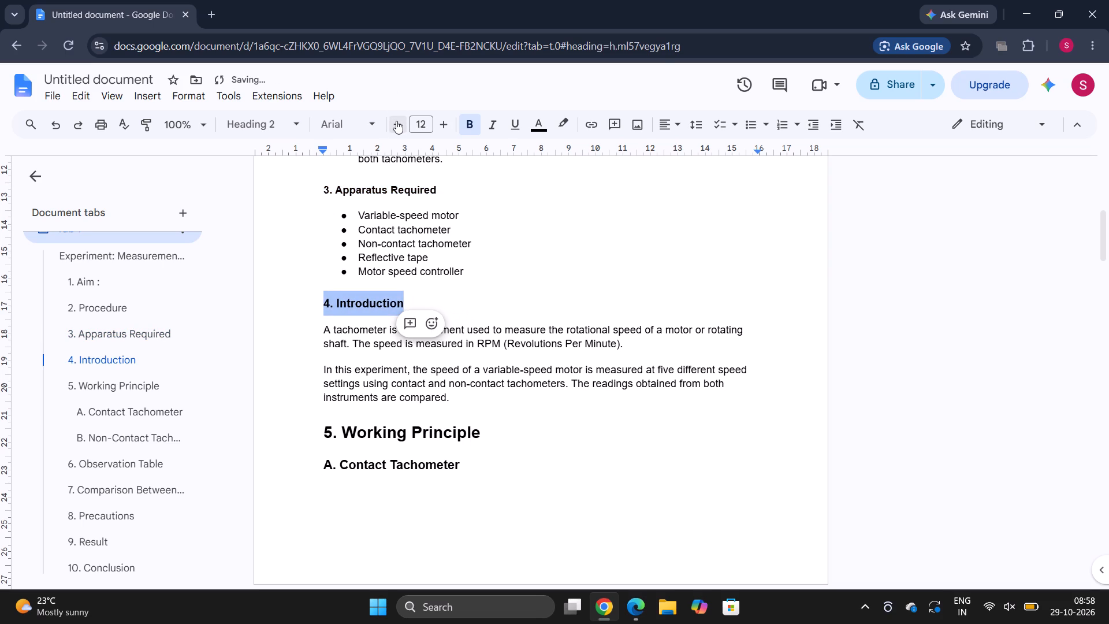
{"action": "left_click", "coordinate": [396, 121]}
Reduce the font size of the "5. Working Principle" heading to 11.
{"action": "scroll", "coordinate": [434, 318], "scroll_direction": "down", "scroll_amount": 2}
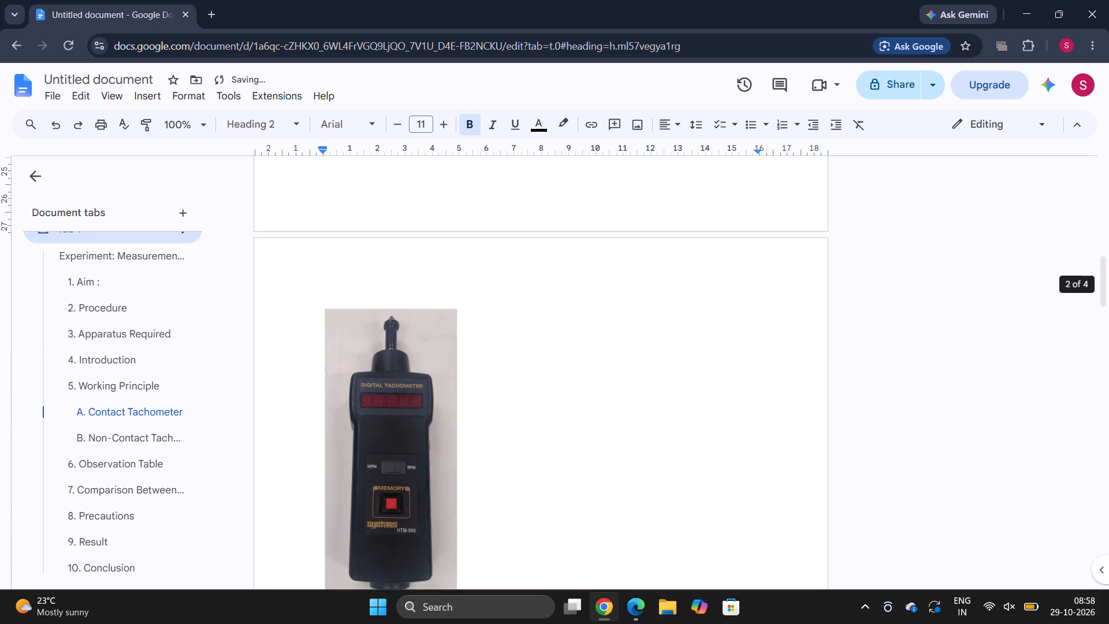
{"action": "left_click_drag", "start_coordinate": [323, 227], "coordinate": [453, 217]}
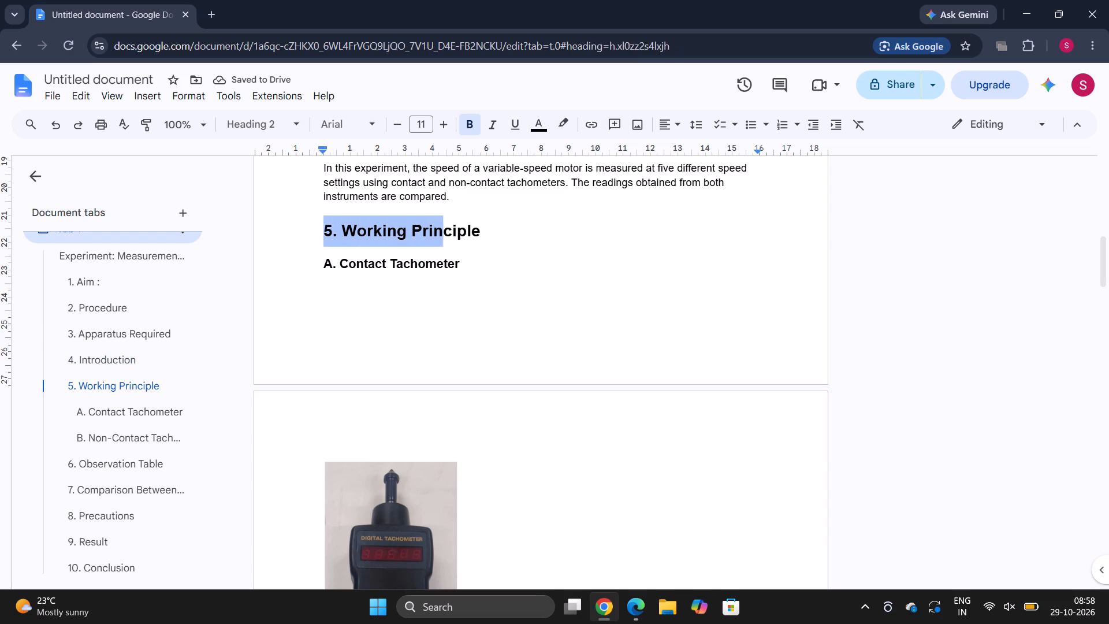
{"action": "left_click_drag", "start_coordinate": [453, 217], "coordinate": [478, 222]}
{"action": "triple_click", "coordinate": [398, 124]}
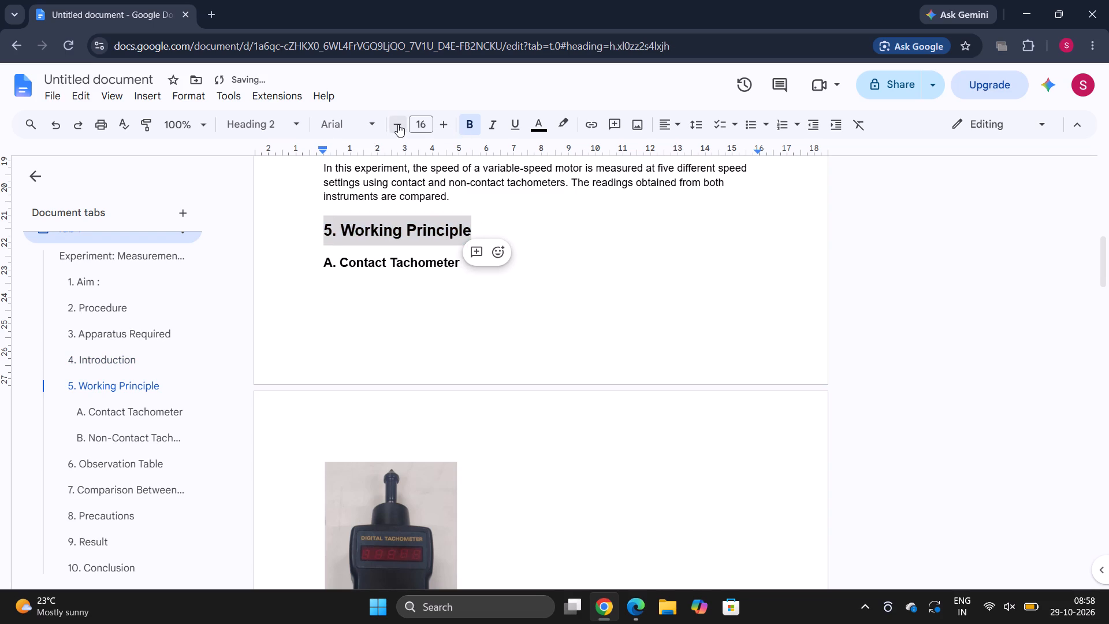
{"action": "left_click", "coordinate": [398, 124]}
{"action": "left_click", "coordinate": [398, 124]}
{"action": "left_click", "coordinate": [398, 124]}
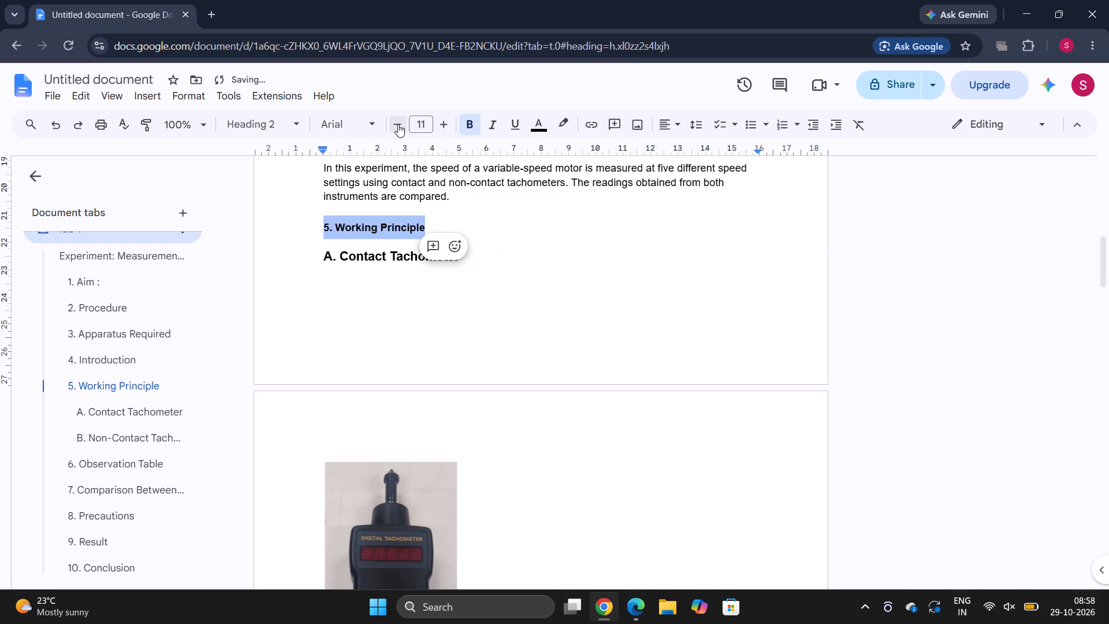
Reduce the font size of the "A. Contact Tachometer" subheading to 10.
{"action": "left_click_drag", "start_coordinate": [320, 257], "coordinate": [462, 262]}
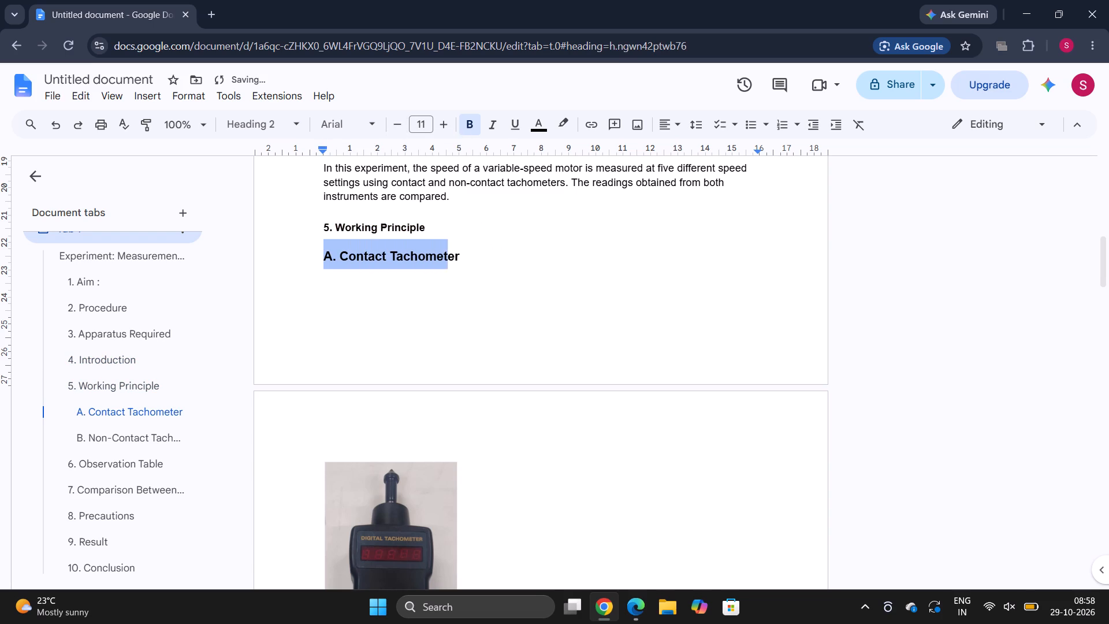
{"action": "left_click_drag", "start_coordinate": [462, 262], "coordinate": [459, 270]}
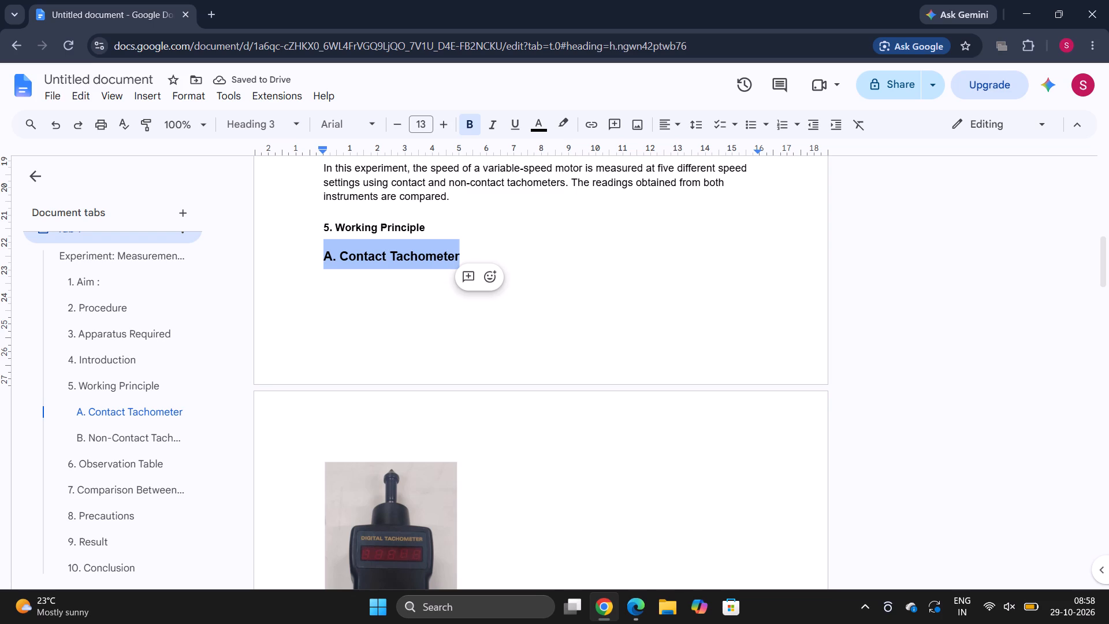
{"action": "left_click", "coordinate": [395, 127]}
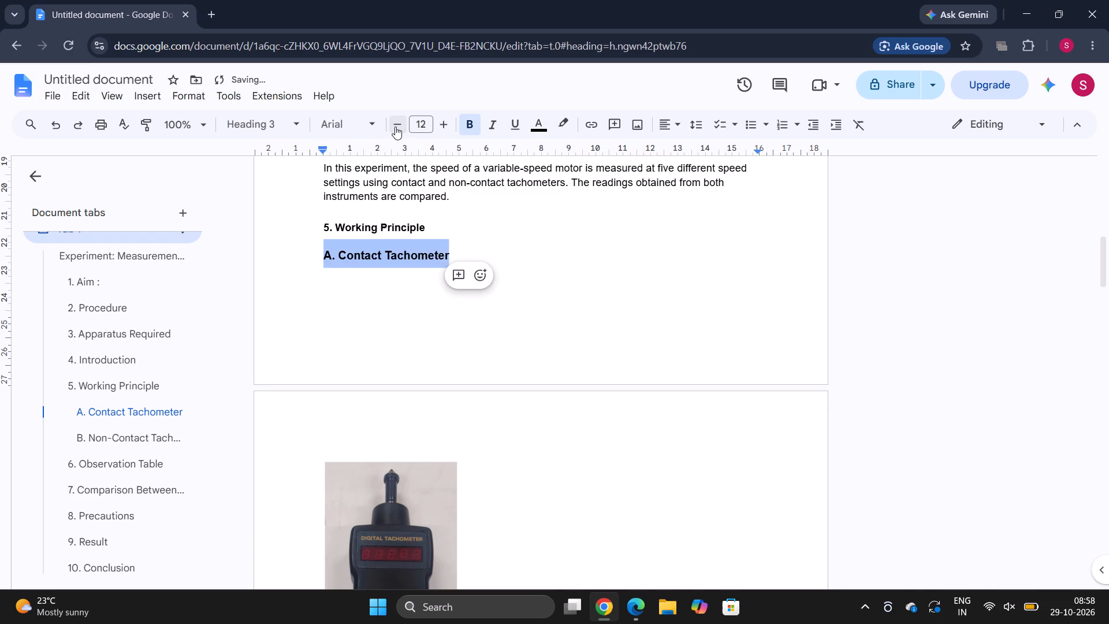
{"action": "left_click", "coordinate": [395, 127]}
{"action": "left_click", "coordinate": [395, 127]}
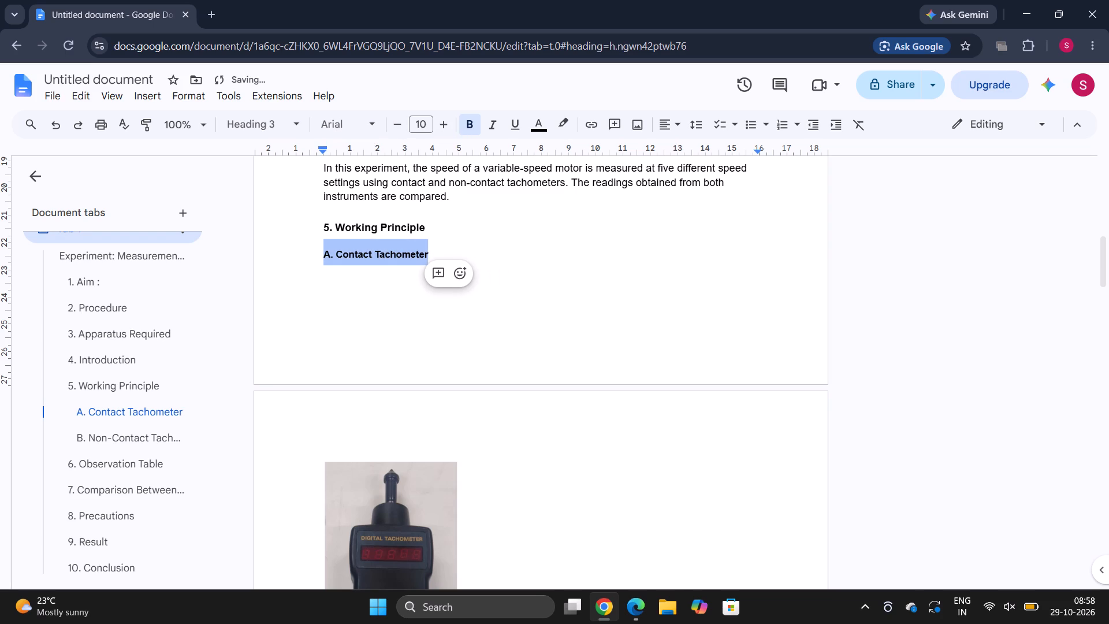
Insert four blank lines after the last Introduction paragraph to push the Working Principle section onto the next page.
{"action": "left_click", "coordinate": [387, 206]}
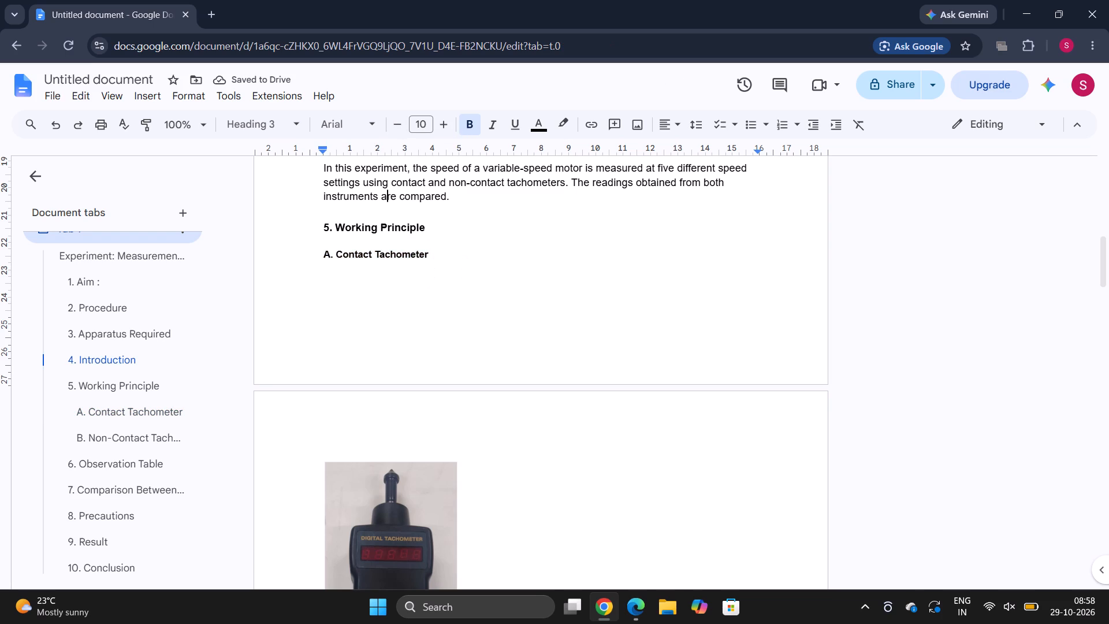
{"action": "left_click", "coordinate": [453, 211]}
{"action": "key", "text": "Return"}
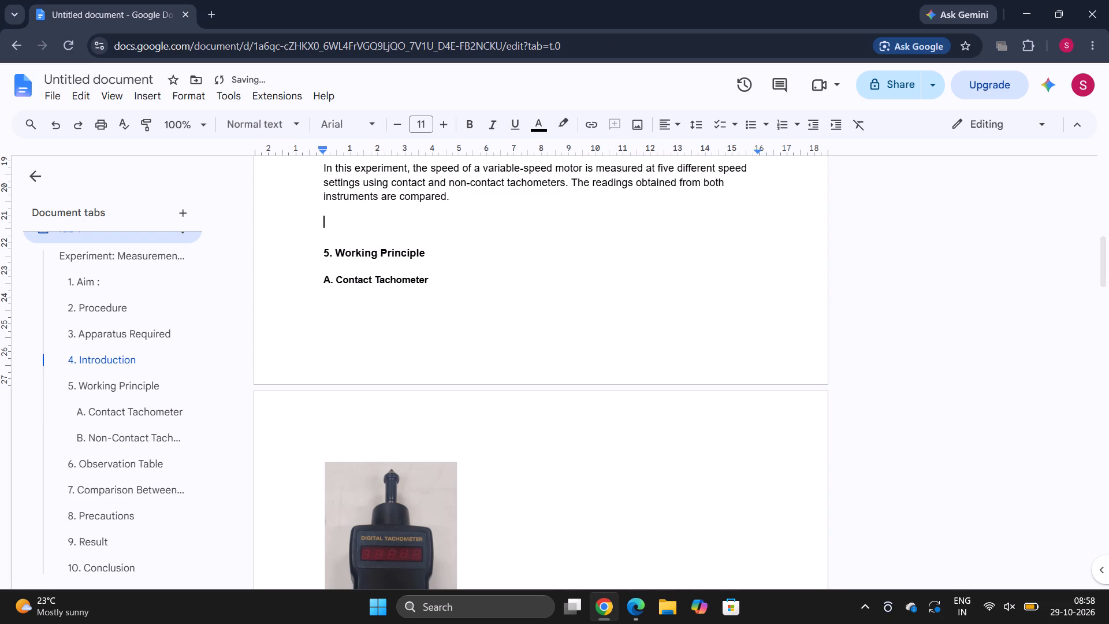
{"action": "key", "text": "Return"}
{"action": "key", "text": "Return"}
{"action": "key", "text": "Return"}
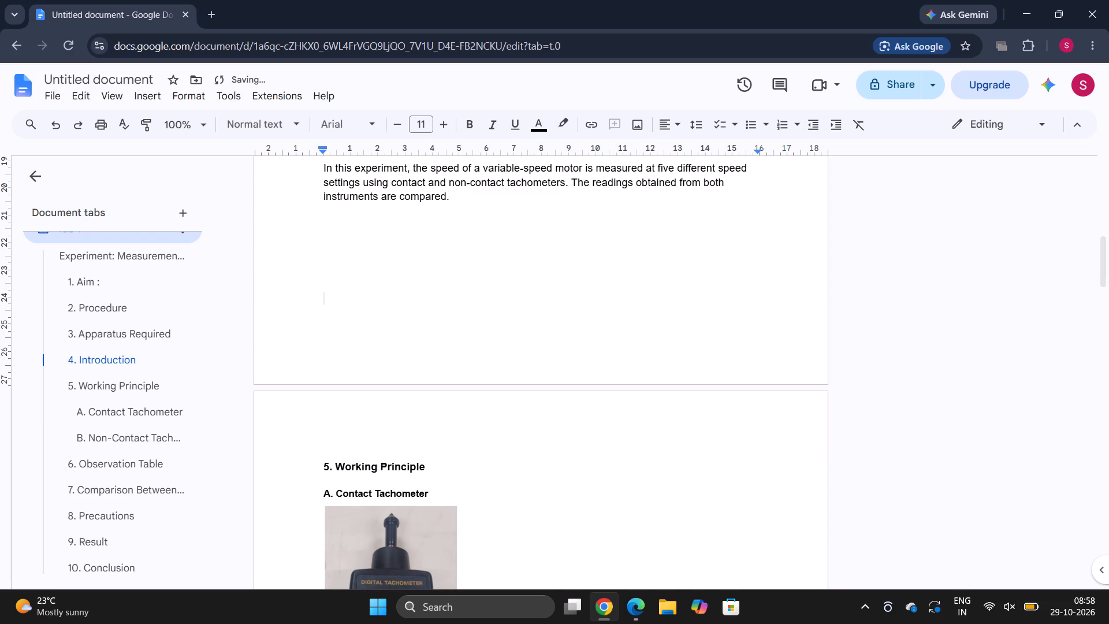
{"action": "scroll", "coordinate": [513, 336], "scroll_direction": "up", "scroll_amount": 8}
Delete the two-line Garmade source link under the "B. Non-Contact Tachometer" subheading.
{"action": "scroll", "coordinate": [513, 336], "scroll_direction": "down", "scroll_amount": 5}
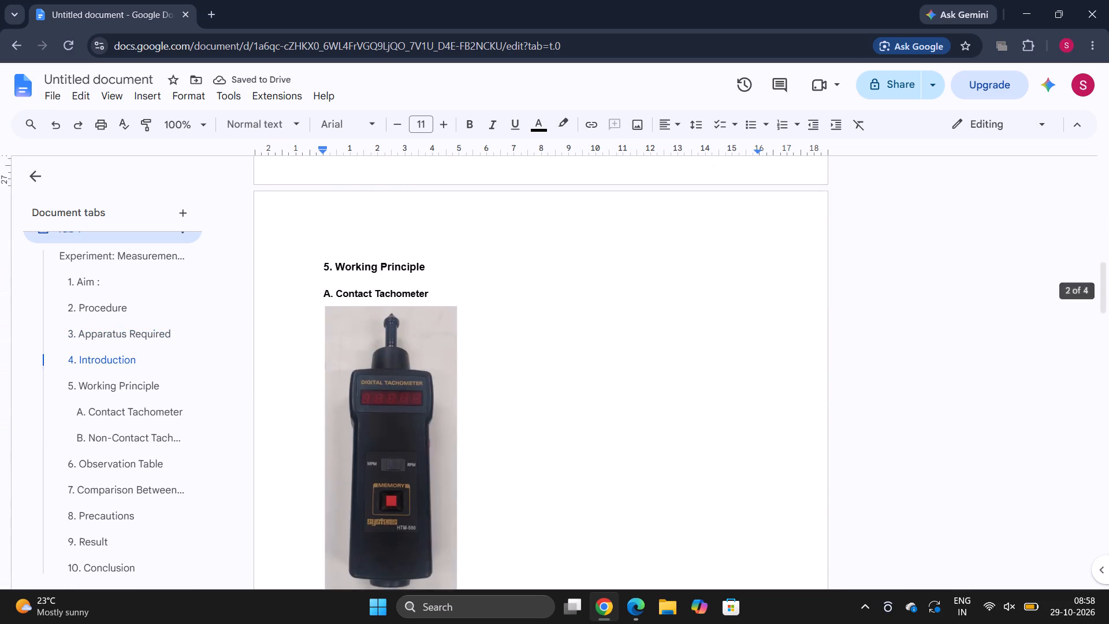
{"action": "scroll", "coordinate": [513, 336], "scroll_direction": "down", "scroll_amount": 6}
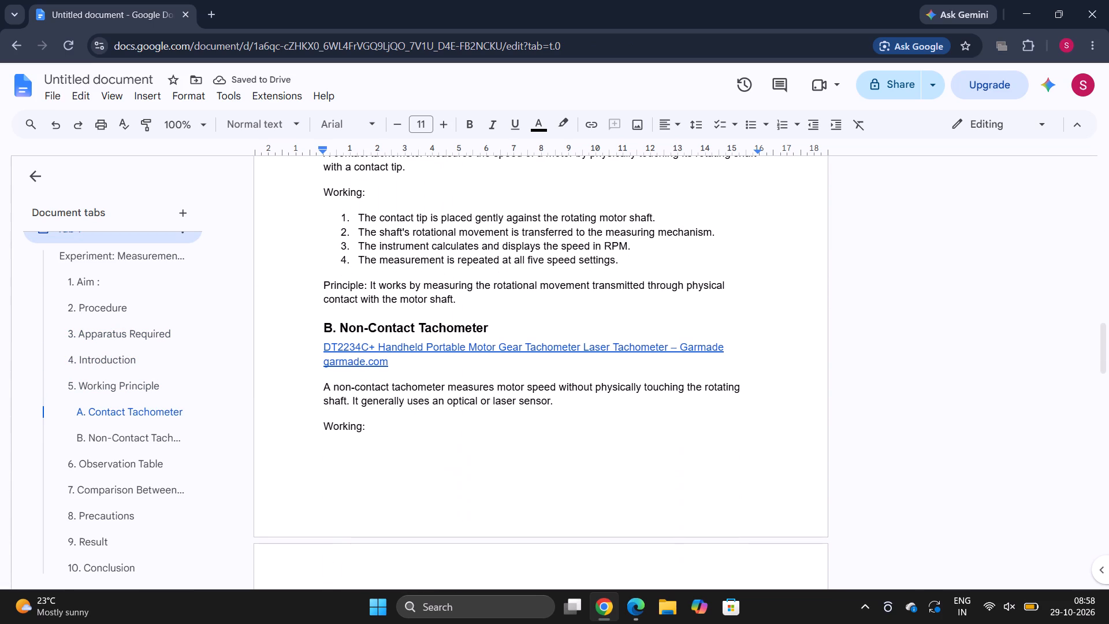
{"action": "left_click_drag", "start_coordinate": [319, 342], "coordinate": [363, 358]}
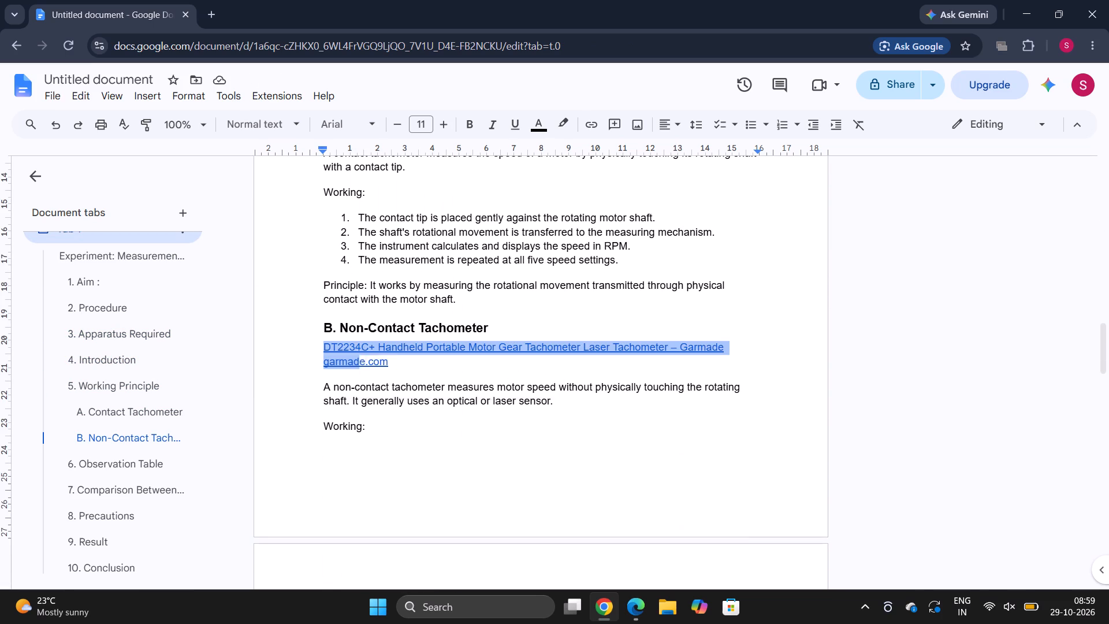
{"action": "left_click_drag", "start_coordinate": [363, 358], "coordinate": [420, 367]}
{"action": "key", "text": "BackSpace"}
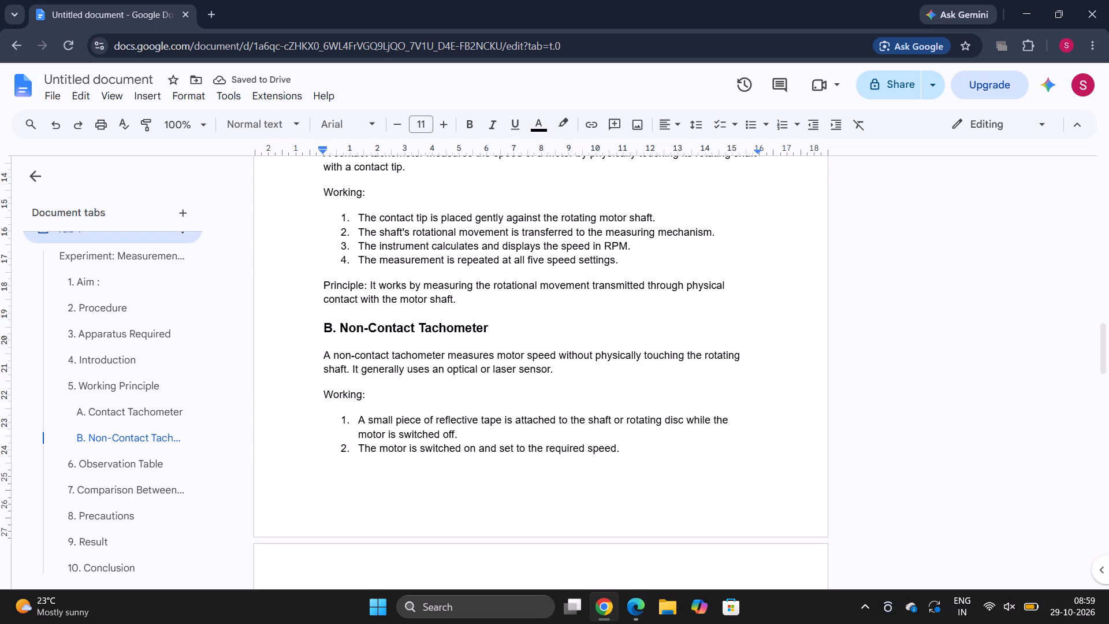
Add two blank lines between the "B. Non-Contact Tachometer" subheading and its description, and place the cursor in that space.
{"action": "key", "text": "Return"}
{"action": "key", "text": "Return"}
{"action": "key", "text": "Up"}
{"action": "key", "text": "Up"}
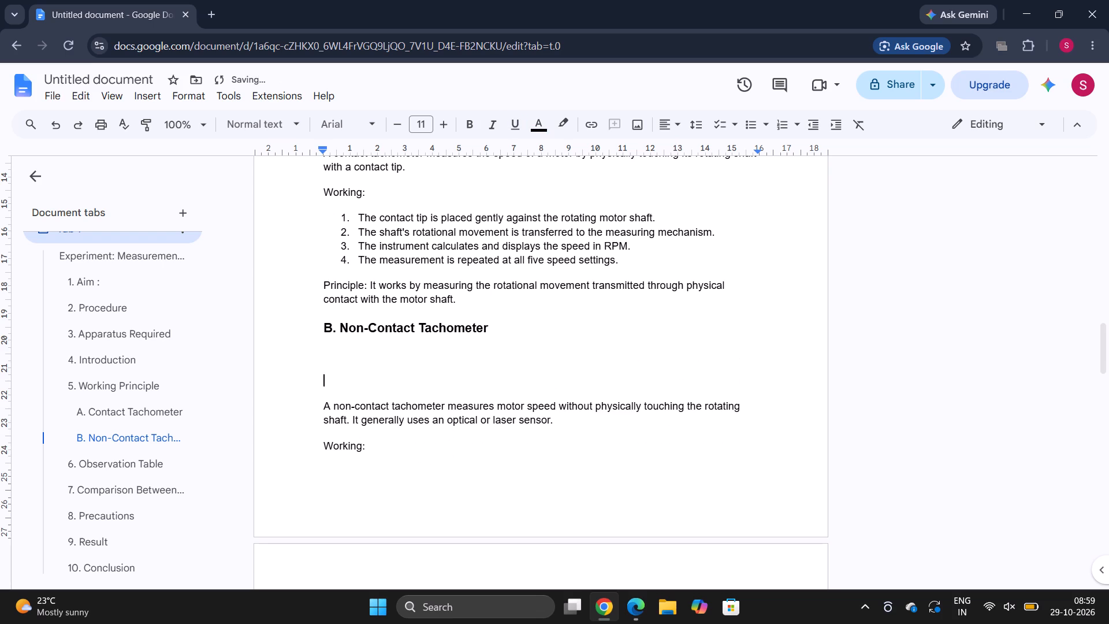
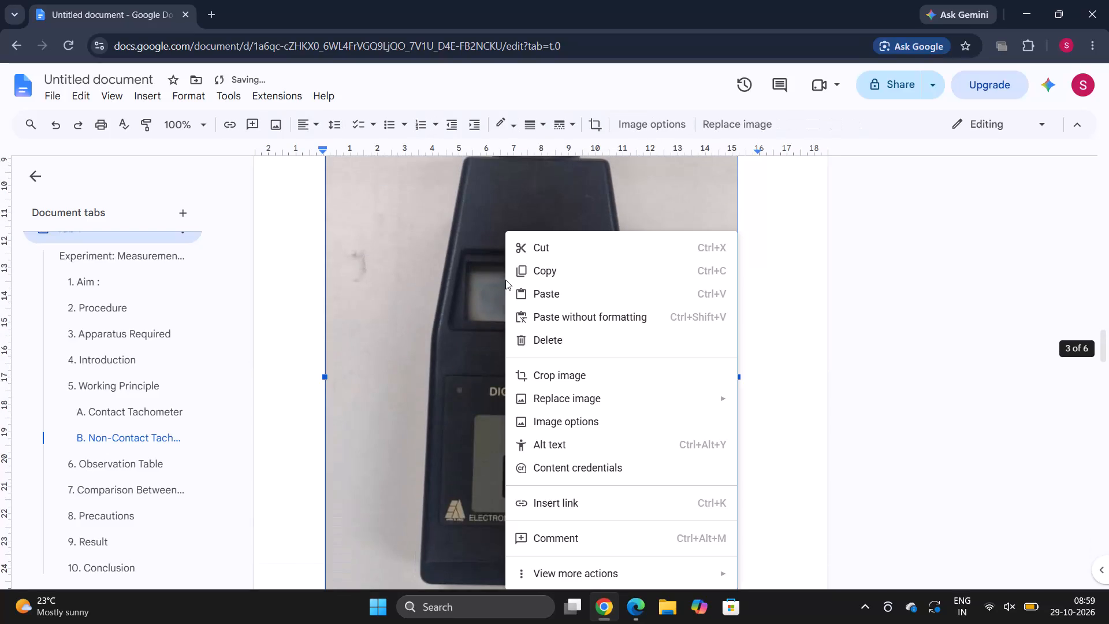
Scale down the non-contact tachometer photo proportionally to about 5 cm wide.
{"action": "scroll", "coordinate": [505, 280], "scroll_direction": "up", "scroll_amount": 1}
{"action": "left_click", "coordinate": [444, 268]}
{"action": "scroll", "coordinate": [444, 268], "scroll_direction": "up", "scroll_amount": 1}
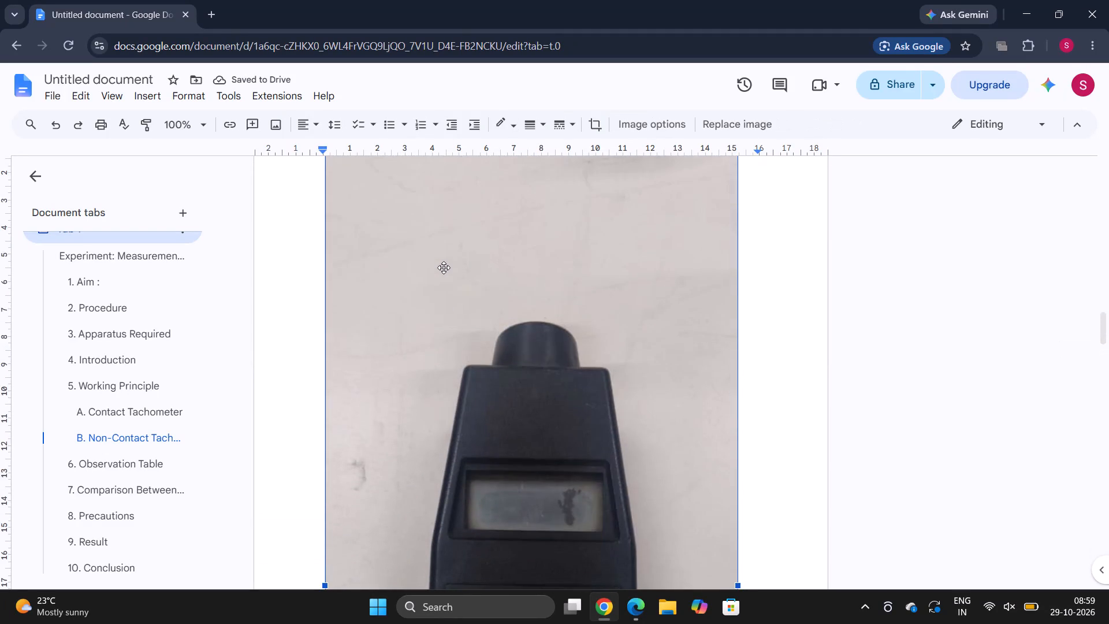
{"action": "scroll", "coordinate": [444, 268], "scroll_direction": "up", "scroll_amount": 2}
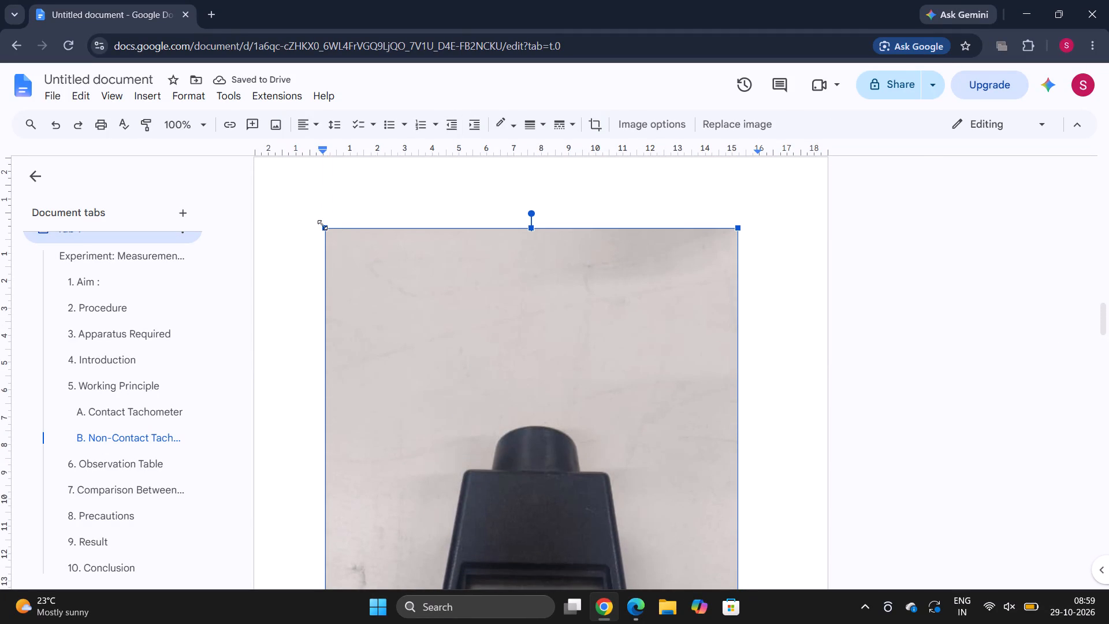
{"action": "left_click_drag", "start_coordinate": [322, 225], "coordinate": [568, 475]}
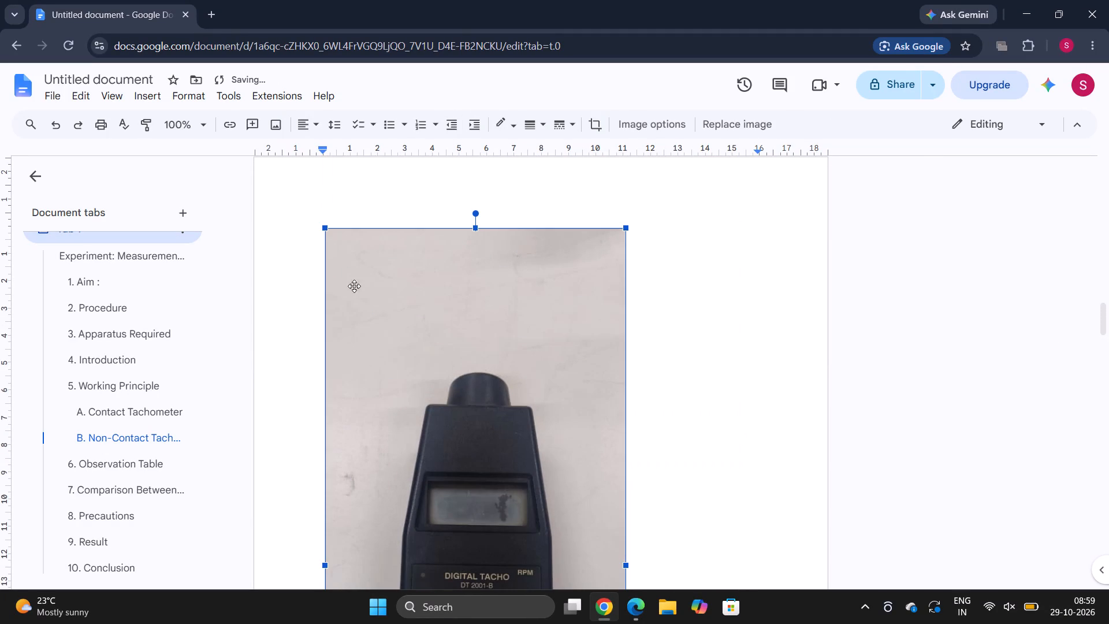
{"action": "left_click_drag", "start_coordinate": [323, 229], "coordinate": [568, 468]}
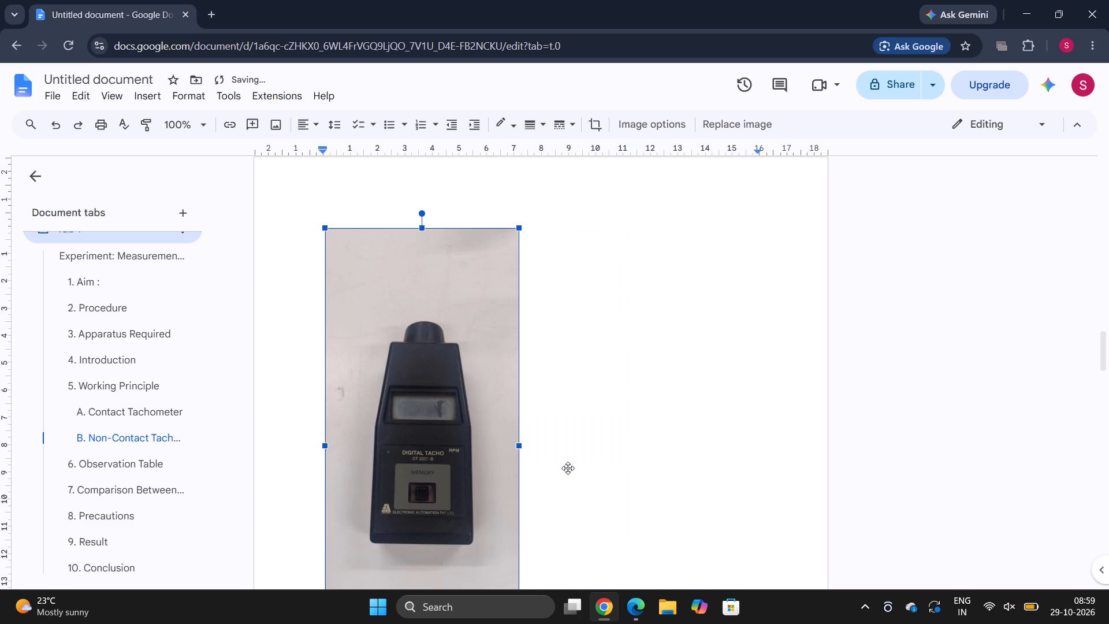
{"action": "left_click_drag", "start_coordinate": [326, 225], "coordinate": [374, 254]}
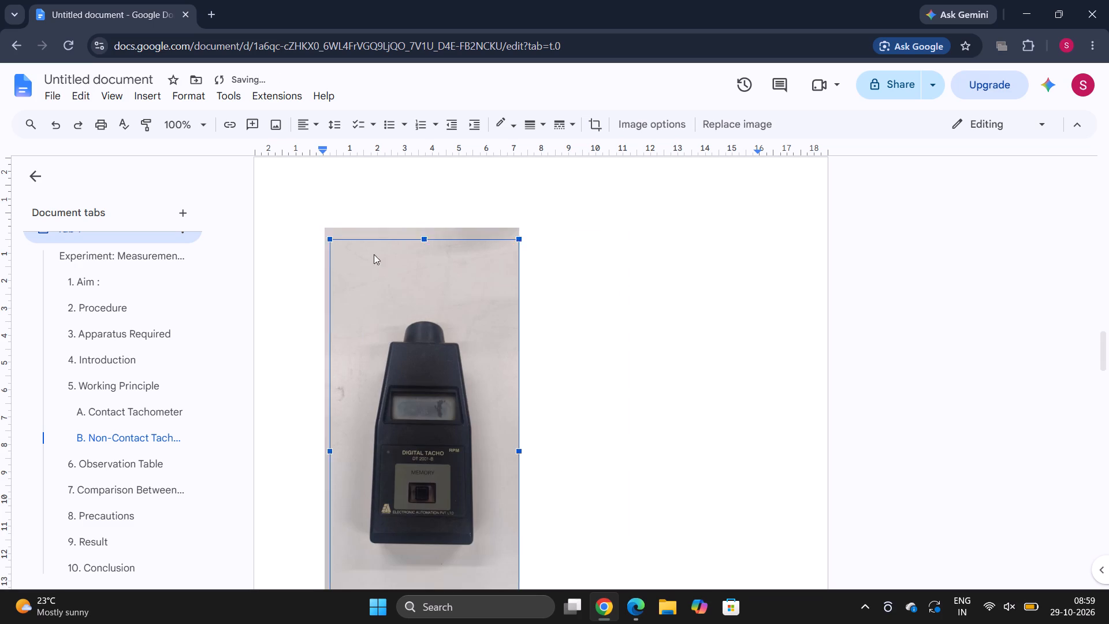
{"action": "left_click_drag", "start_coordinate": [374, 254], "coordinate": [416, 285]}
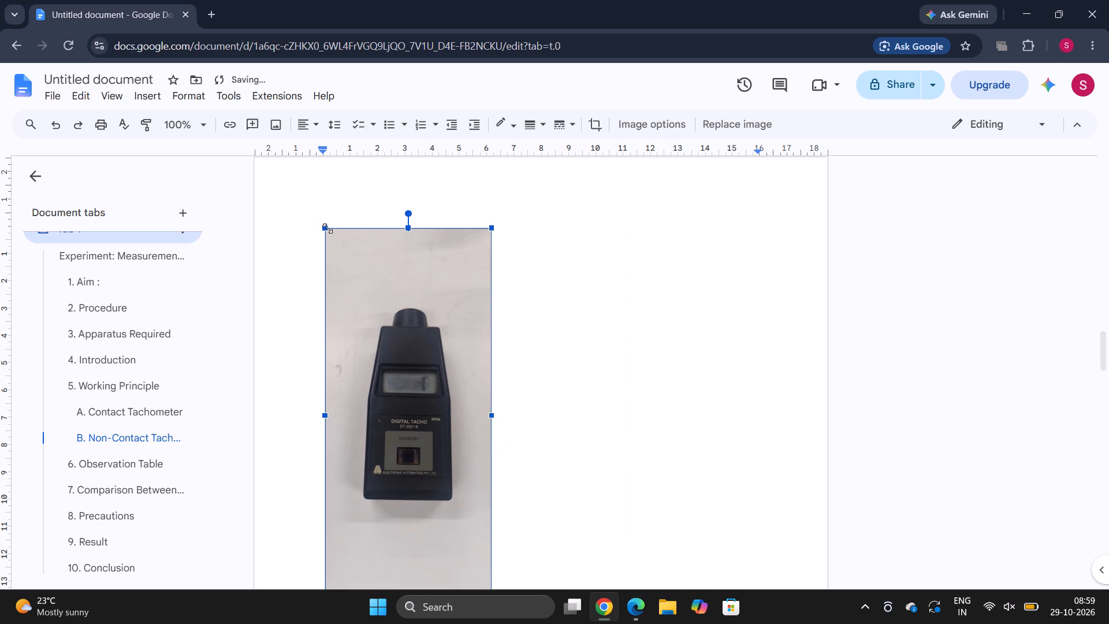
{"action": "left_click_drag", "start_coordinate": [328, 228], "coordinate": [406, 286]}
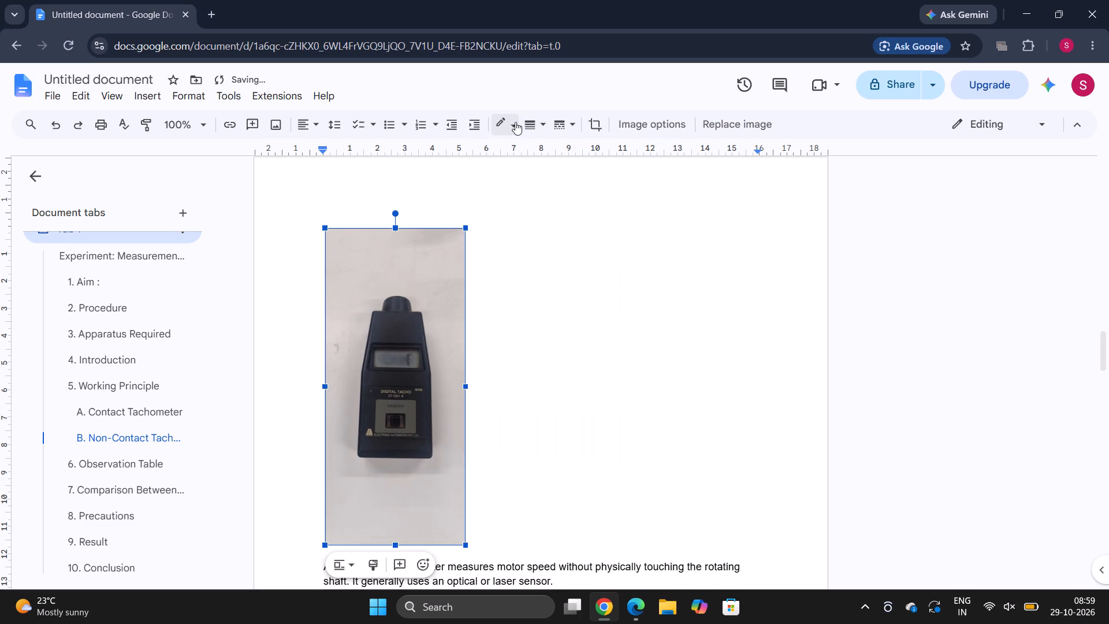
Crop the empty background above and below the device in the non-contact tachometer photo, leaving it about 7 cm tall.
{"action": "left_click", "coordinate": [594, 128]}
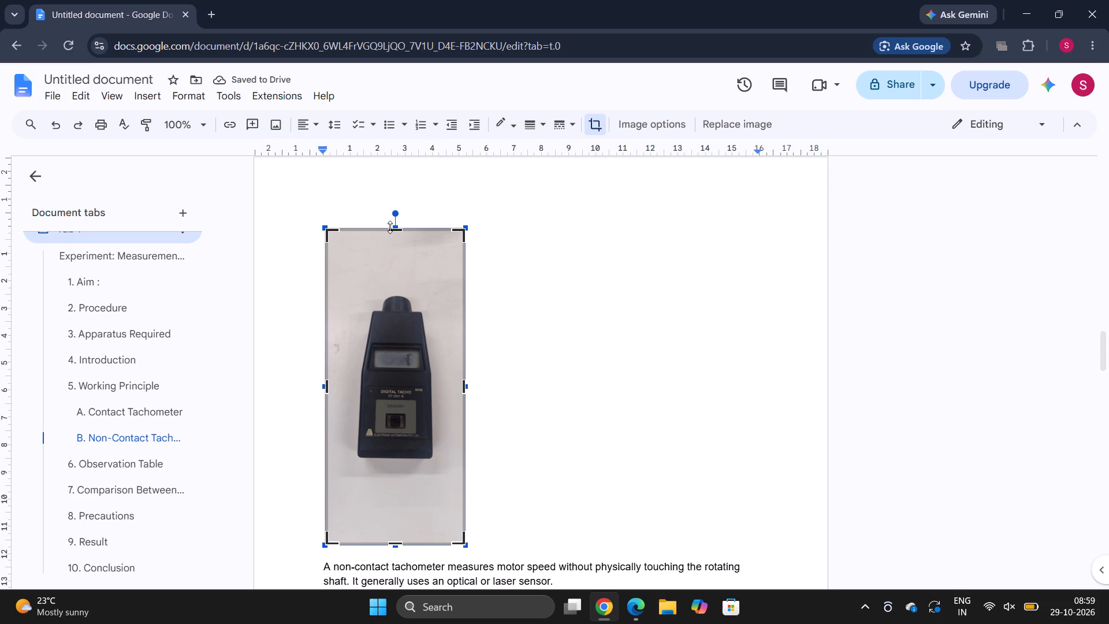
{"action": "left_click_drag", "start_coordinate": [396, 231], "coordinate": [403, 280]}
{"action": "left_click_drag", "start_coordinate": [403, 280], "coordinate": [403, 281]}
{"action": "right_click_drag", "start_coordinate": [389, 492], "coordinate": [386, 440]}
{"action": "left_click", "coordinate": [300, 484]}
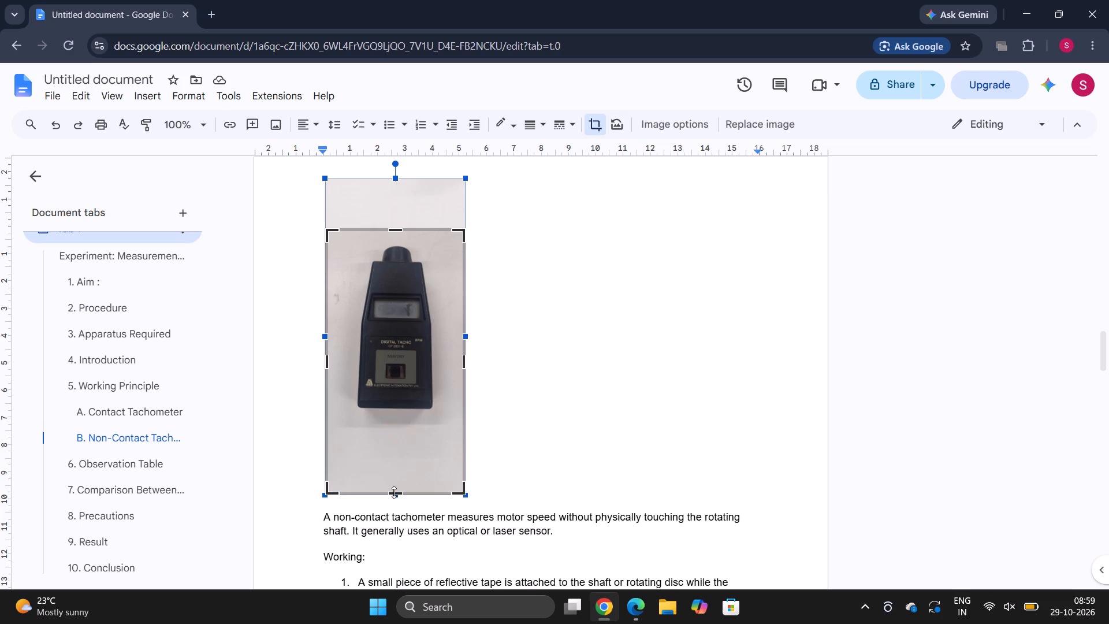
{"action": "right_click_drag", "start_coordinate": [394, 492], "coordinate": [393, 408]}
{"action": "left_click", "coordinate": [329, 465]}
{"action": "left_click_drag", "start_coordinate": [393, 493], "coordinate": [387, 426]}
{"action": "left_click_drag", "start_coordinate": [387, 426], "coordinate": [386, 424]}
{"action": "left_click", "coordinate": [479, 315]}
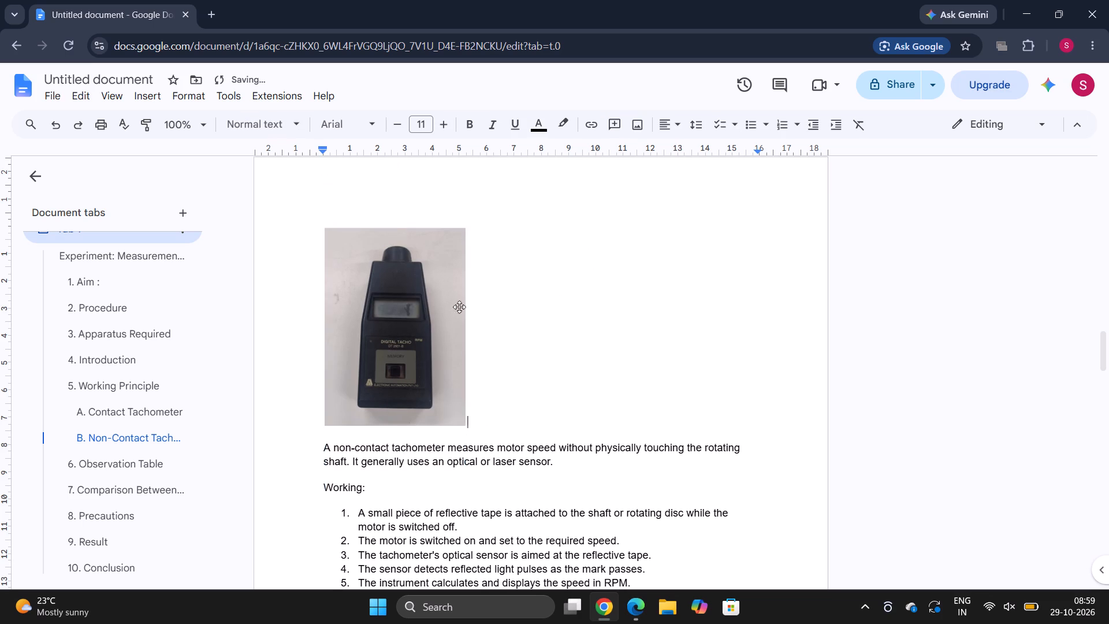
Indent the cropped non-contact tachometer photo four levels so it sits near the middle of the page.
{"action": "left_click_drag", "start_coordinate": [436, 300], "coordinate": [444, 302]}
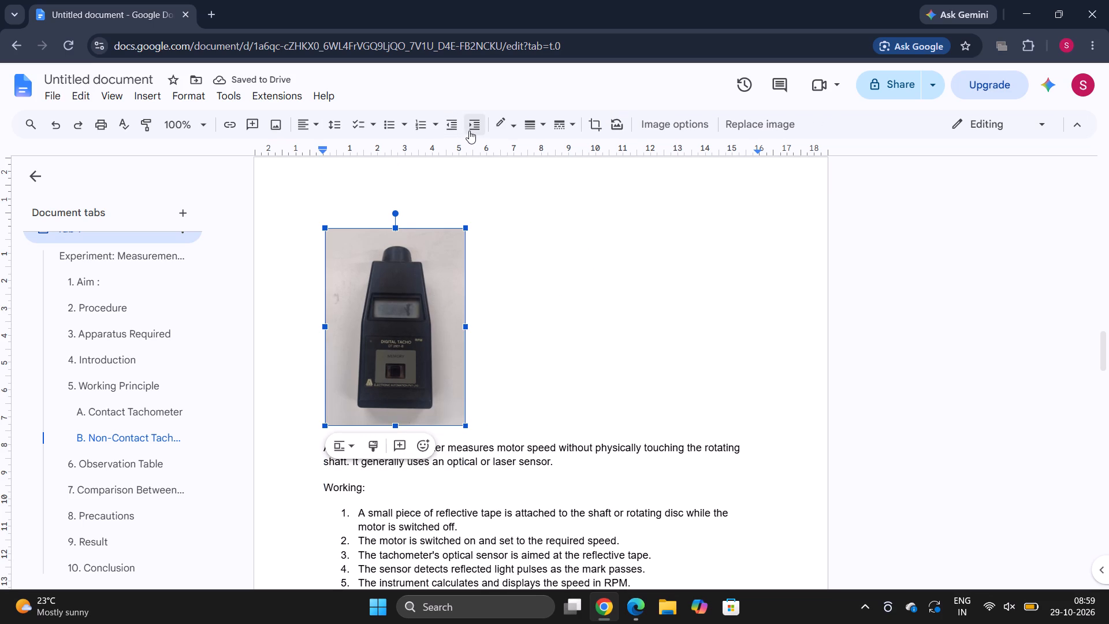
{"action": "left_click", "coordinate": [470, 130]}
{"action": "triple_click", "coordinate": [470, 130]}
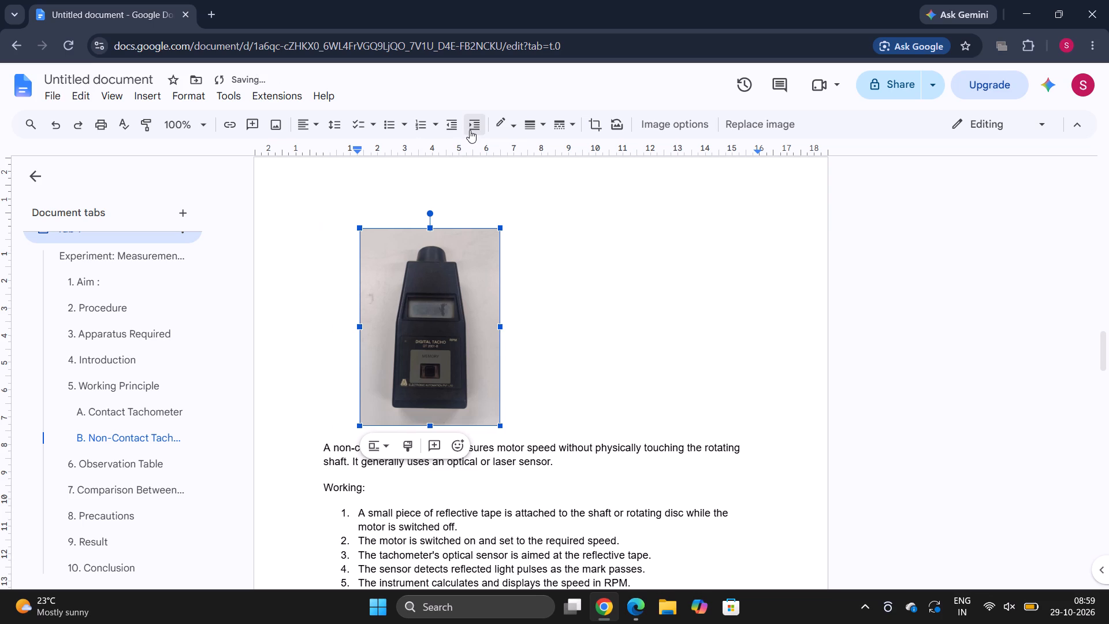
Indent the contact tachometer photo under "A. Contact Tachometer" four levels, in line with the non-contact tachometer photo.
{"action": "scroll", "coordinate": [533, 292], "scroll_direction": "up", "scroll_amount": 2}
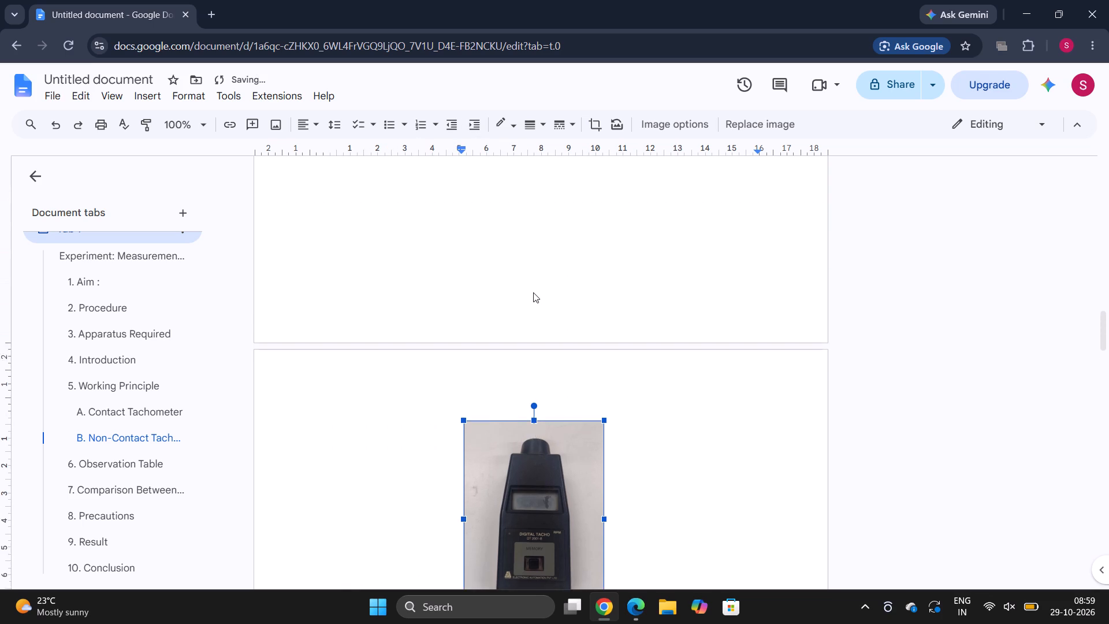
{"action": "scroll", "coordinate": [533, 292], "scroll_direction": "up", "scroll_amount": 5}
{"action": "left_click", "coordinate": [405, 315]}
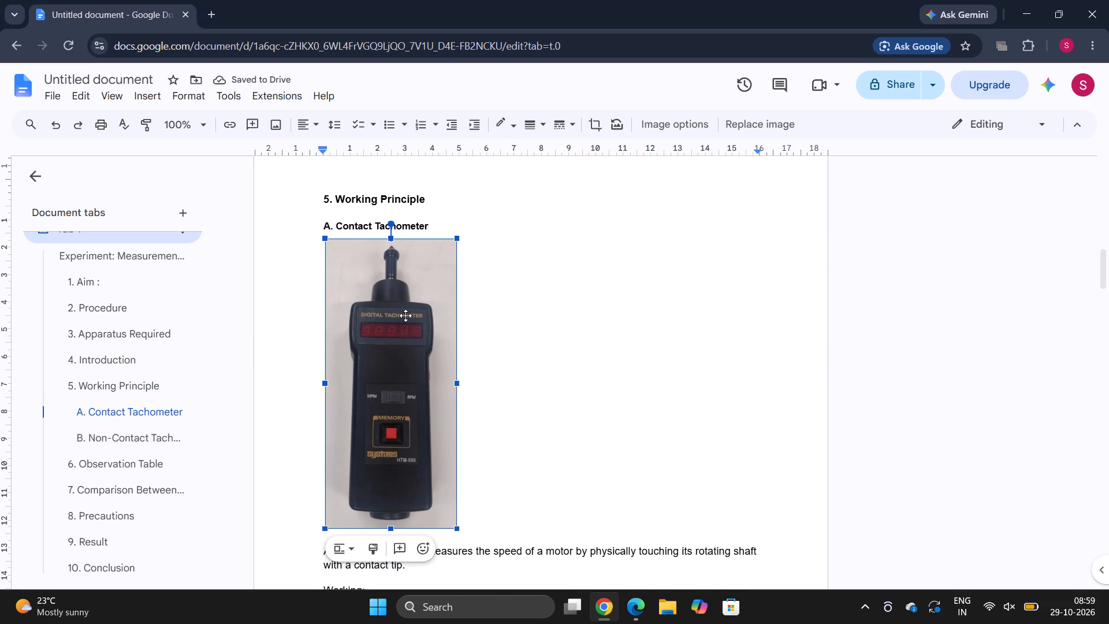
{"action": "triple_click", "coordinate": [465, 128]}
{"action": "left_click", "coordinate": [465, 128]}
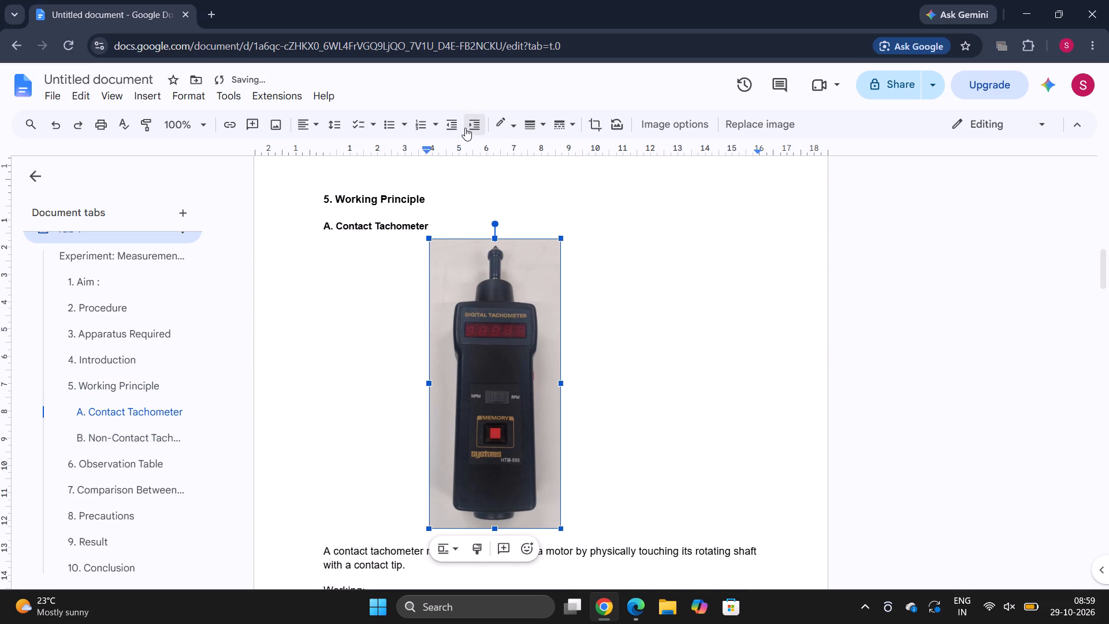
{"action": "left_click", "coordinate": [764, 420]}
Insert six blank lines after the contact tachometer's Principle paragraph to push the "B. Non-Contact Tachometer" subheading onto the next page.
{"action": "scroll", "coordinate": [764, 420], "scroll_direction": "down", "scroll_amount": 2}
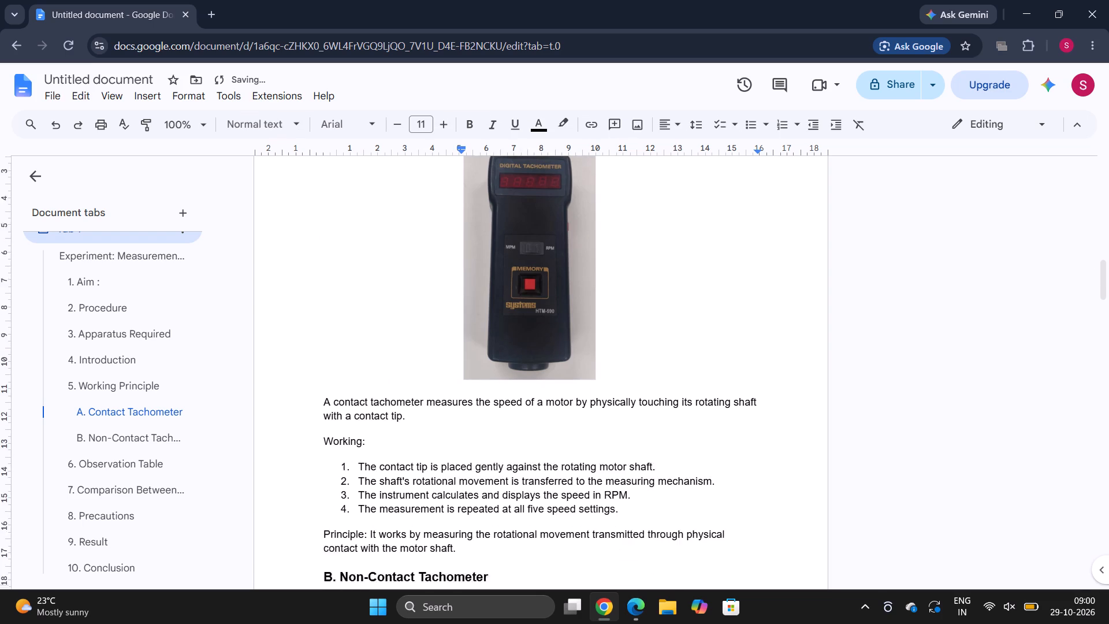
{"action": "scroll", "coordinate": [764, 420], "scroll_direction": "down", "scroll_amount": 2}
{"action": "scroll", "coordinate": [764, 420], "scroll_direction": "up", "scroll_amount": 3}
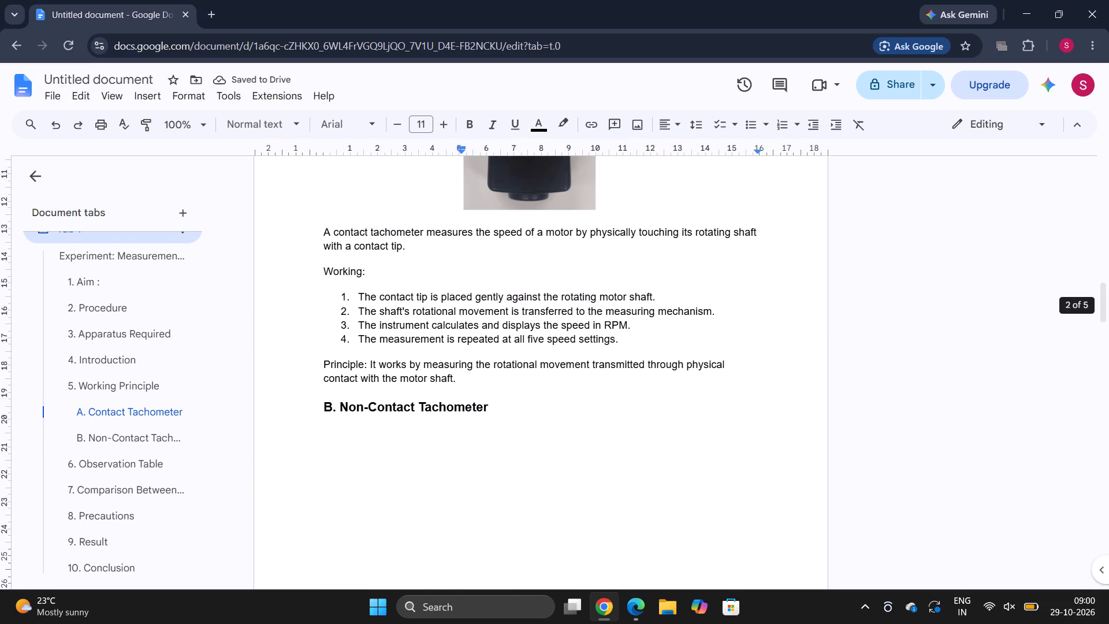
{"action": "left_click", "coordinate": [515, 401]}
{"action": "left_click", "coordinate": [472, 390]}
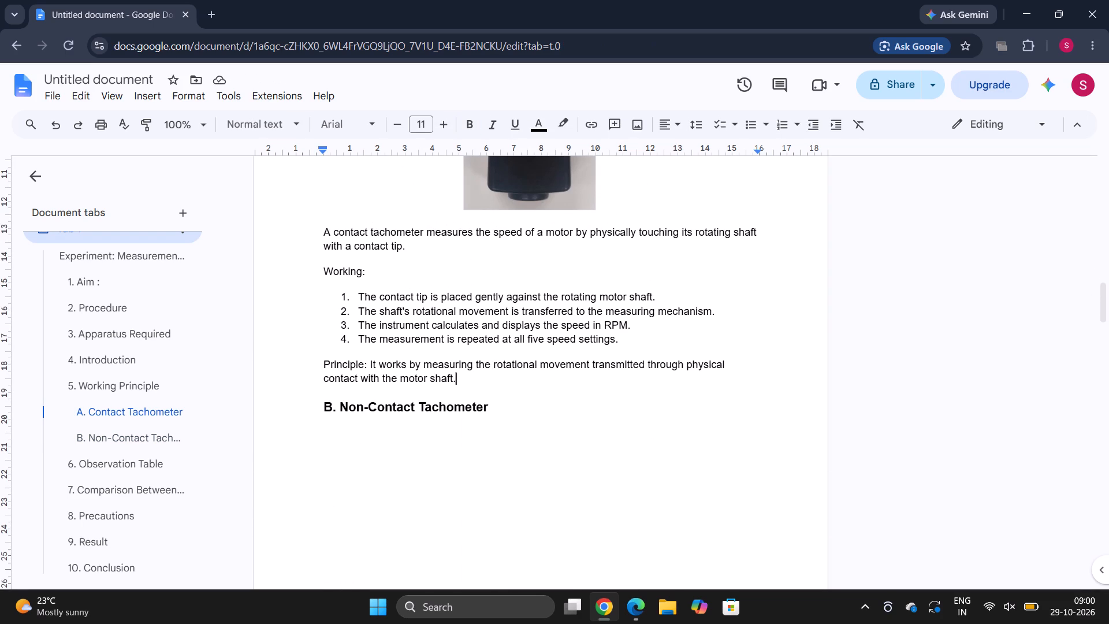
{"action": "key", "text": "Return"}
{"action": "key", "text": "Return"}
{"action": "key", "text": "Return"}
{"action": "key", "text": "Return"}
{"action": "key", "text": "Return"}
{"action": "key", "text": "Return"}
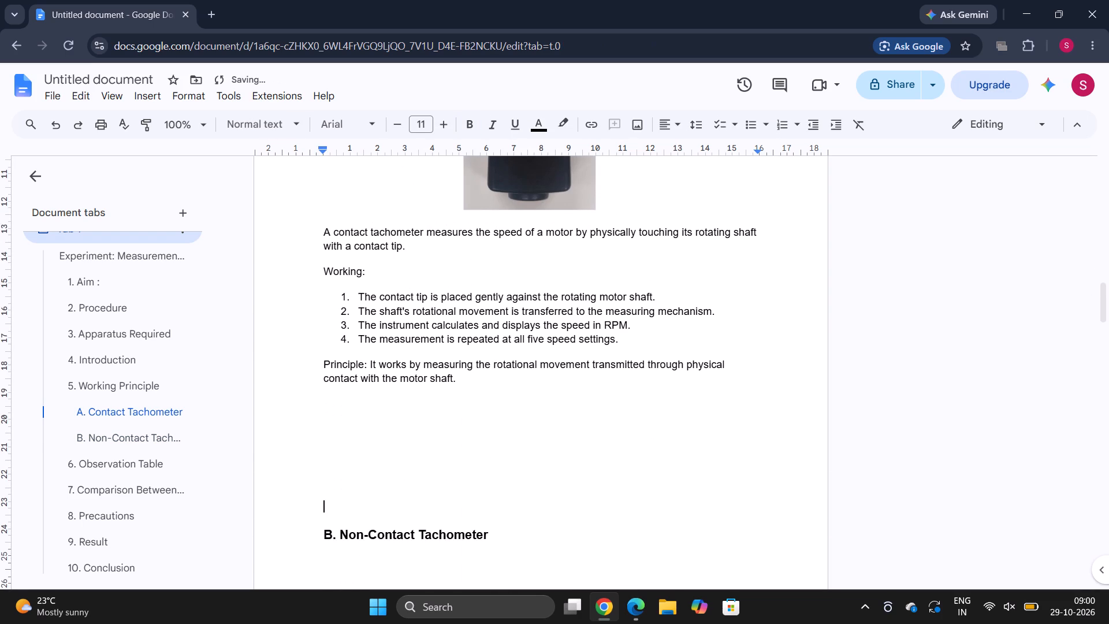
Reduce the font size of the "6. Observation Table" heading to 13.
{"action": "scroll", "coordinate": [472, 390], "scroll_direction": "down", "scroll_amount": 8}
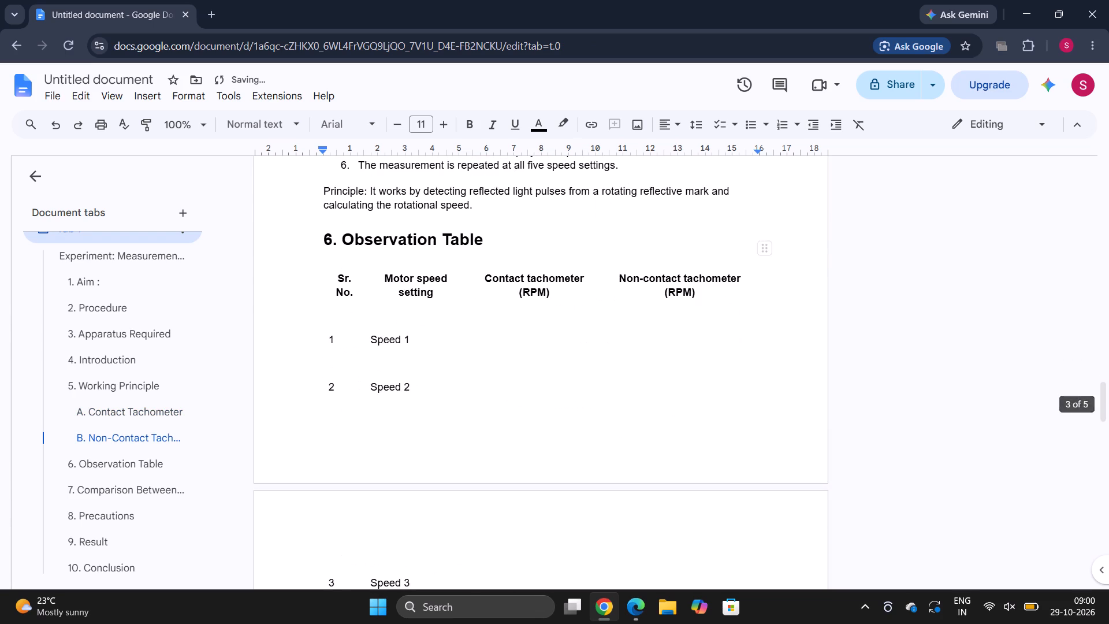
{"action": "scroll", "coordinate": [472, 390], "scroll_direction": "down", "scroll_amount": 1}
{"action": "scroll", "coordinate": [472, 390], "scroll_direction": "up", "scroll_amount": 4}
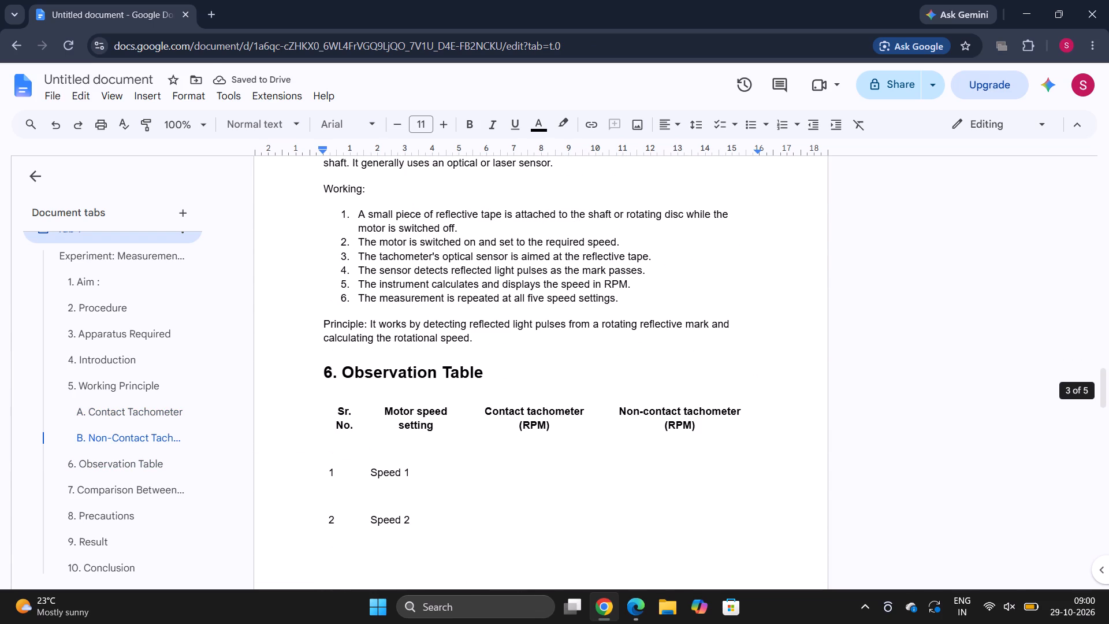
{"action": "left_click_drag", "start_coordinate": [322, 369], "coordinate": [481, 368]}
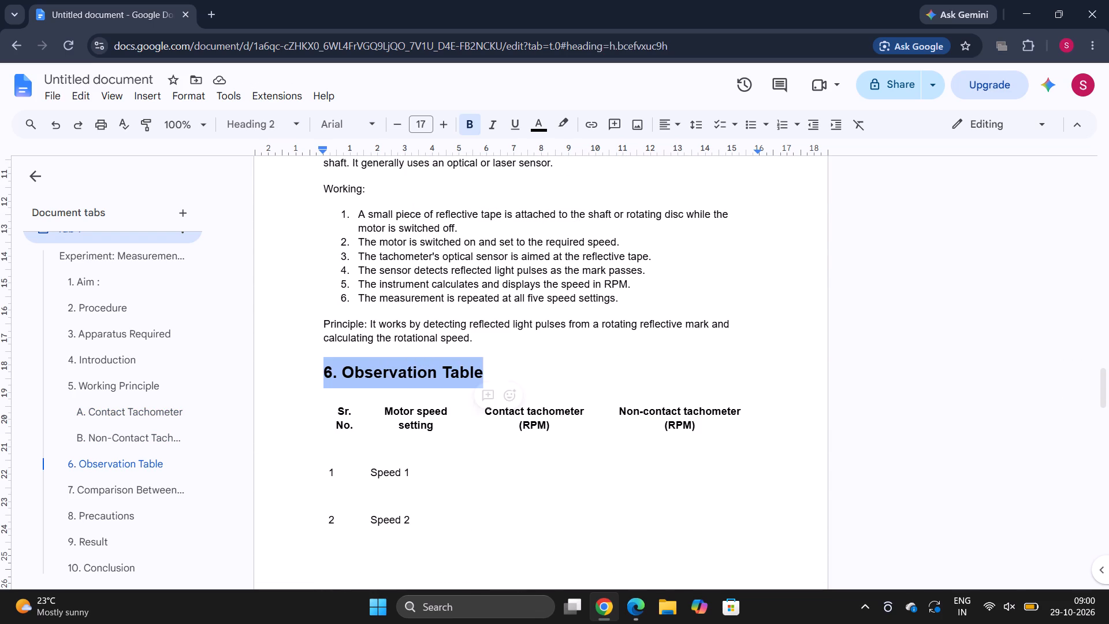
{"action": "triple_click", "coordinate": [404, 123]}
{"action": "left_click", "coordinate": [404, 123]}
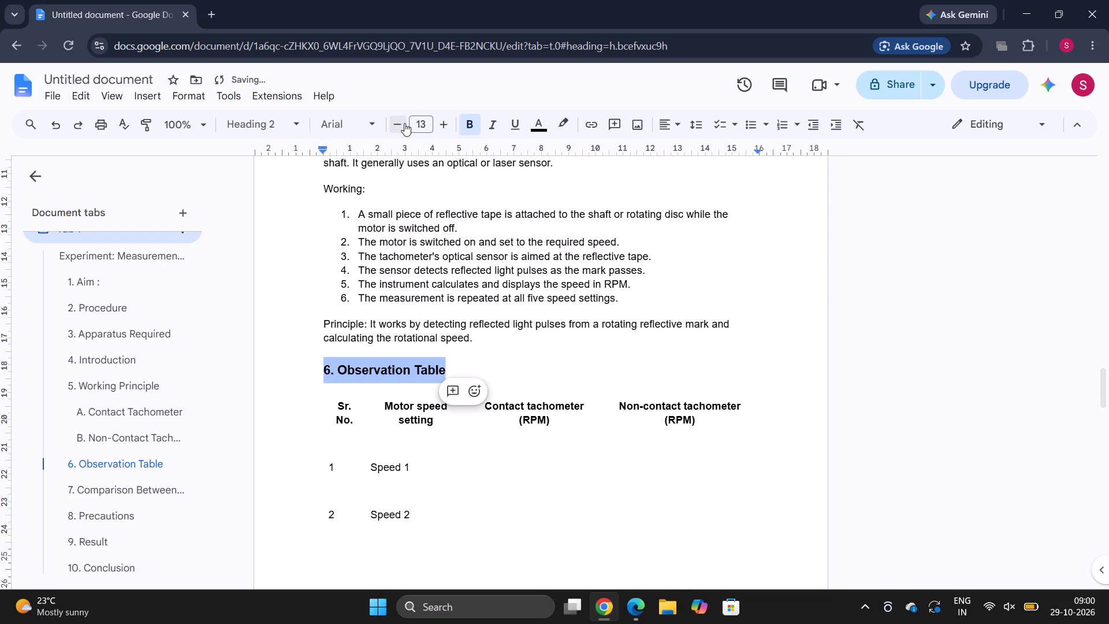
{"action": "left_click", "coordinate": [509, 359]}
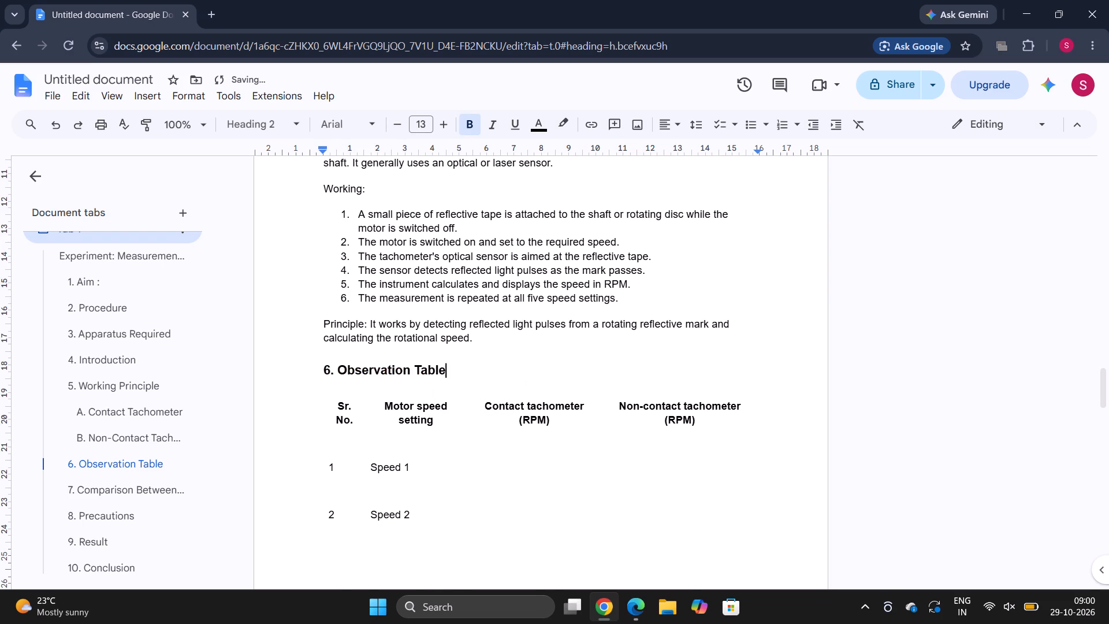
Set the font size of the "B. Non-Contact Tachometer" subheading to 12.
{"action": "scroll", "coordinate": [509, 359], "scroll_direction": "up", "scroll_amount": 5}
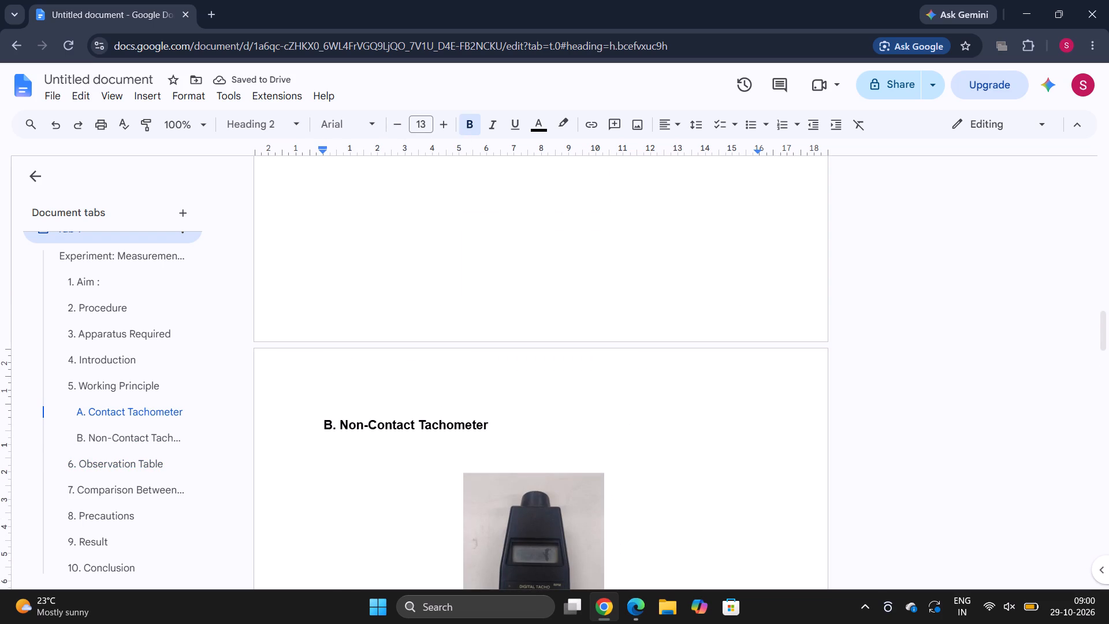
{"action": "left_click_drag", "start_coordinate": [312, 432], "coordinate": [490, 432]}
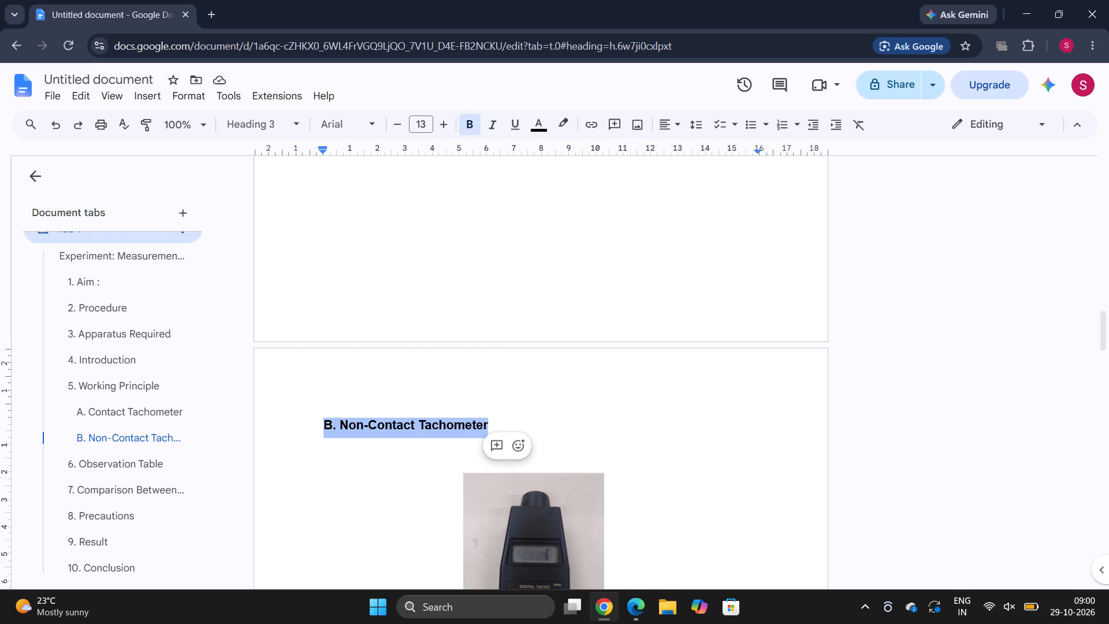
{"action": "left_click", "coordinate": [393, 123]}
{"action": "left_click", "coordinate": [393, 123]}
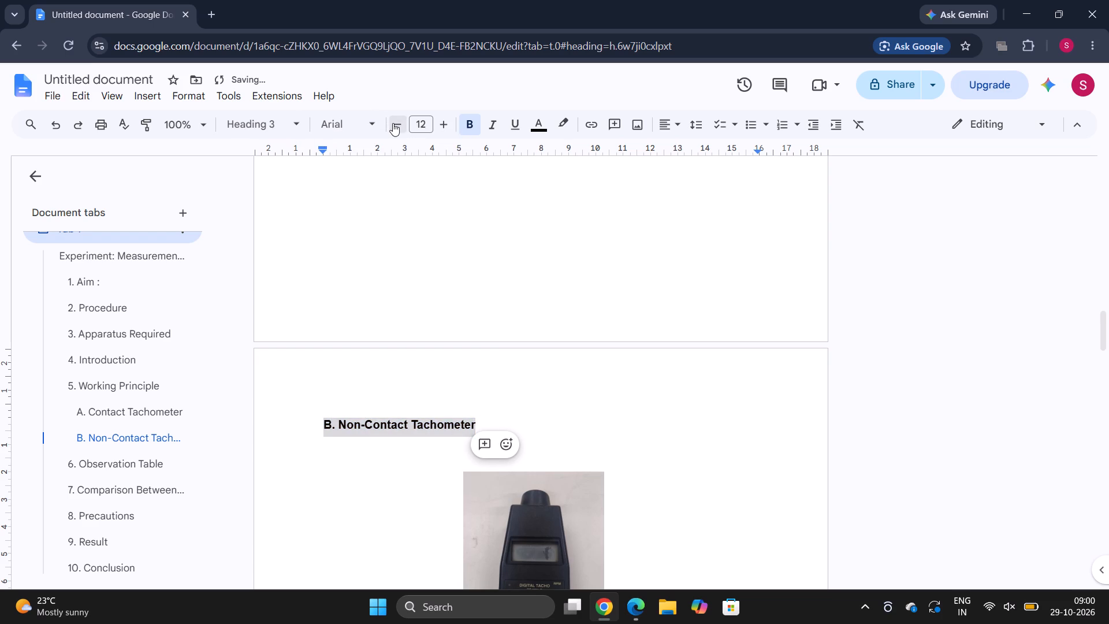
{"action": "left_click", "coordinate": [446, 127]}
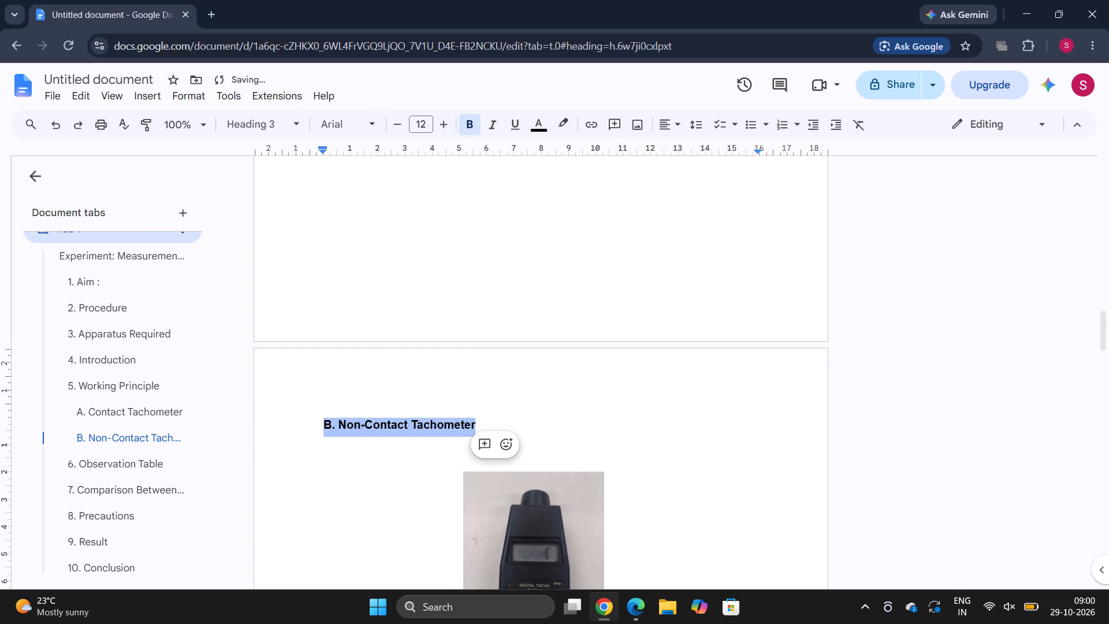
Increase the font size of the "5. Working Principle" heading to 13.
{"action": "scroll", "coordinate": [456, 323], "scroll_direction": "up", "scroll_amount": 8}
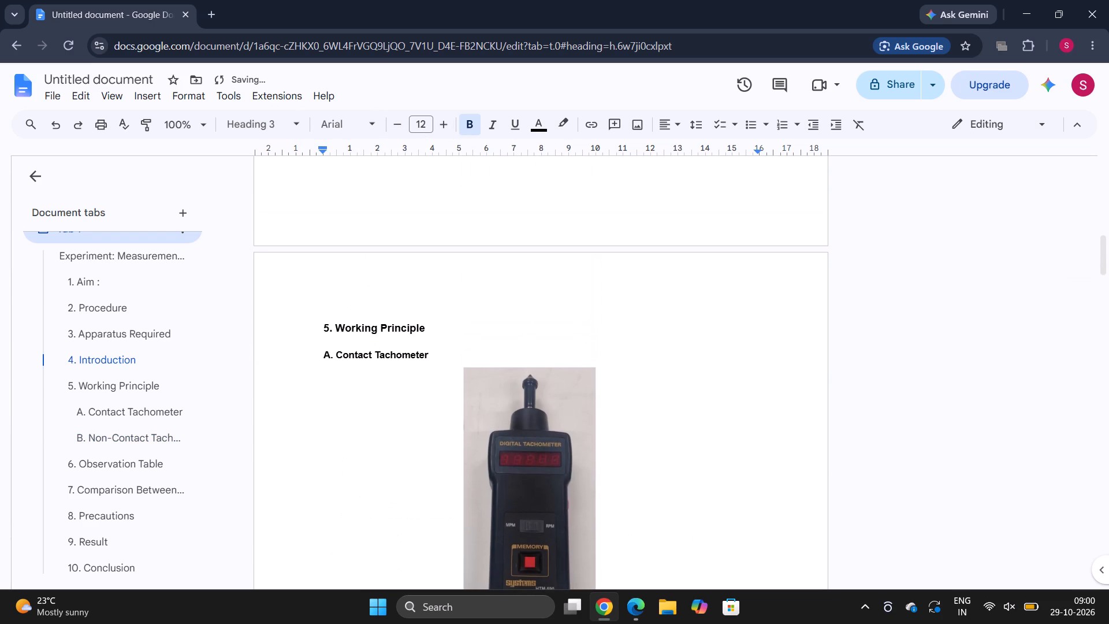
{"action": "left_click_drag", "start_coordinate": [322, 328], "coordinate": [429, 325]}
{"action": "double_click", "coordinate": [444, 119]}
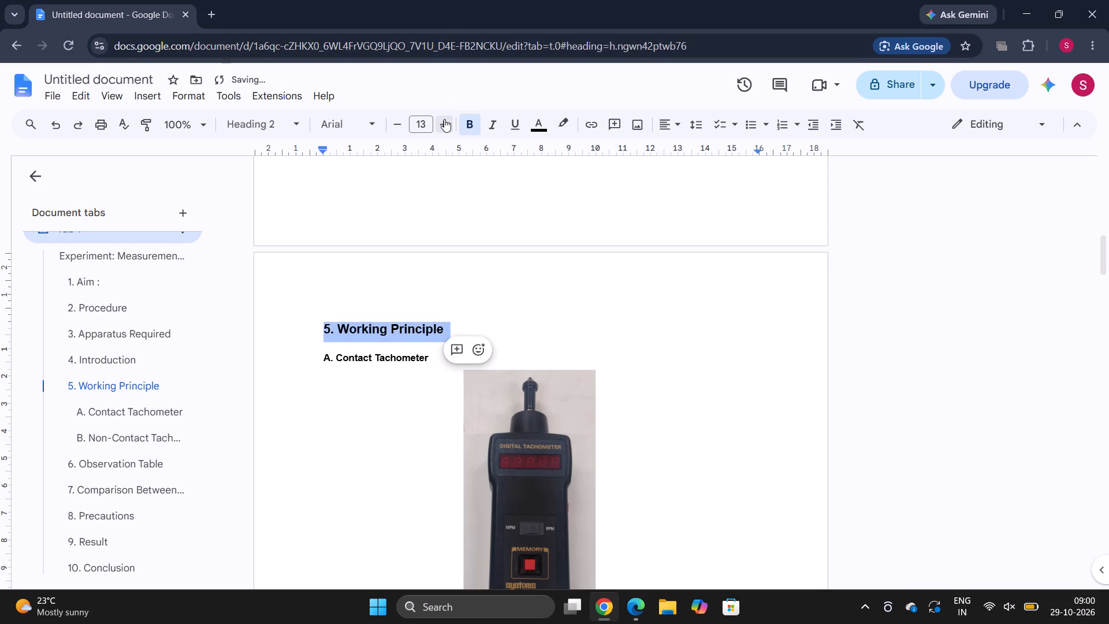
Increase the font size of the "1. Aim :" heading to 13.
{"action": "scroll", "coordinate": [428, 297], "scroll_direction": "up", "scroll_amount": 4}
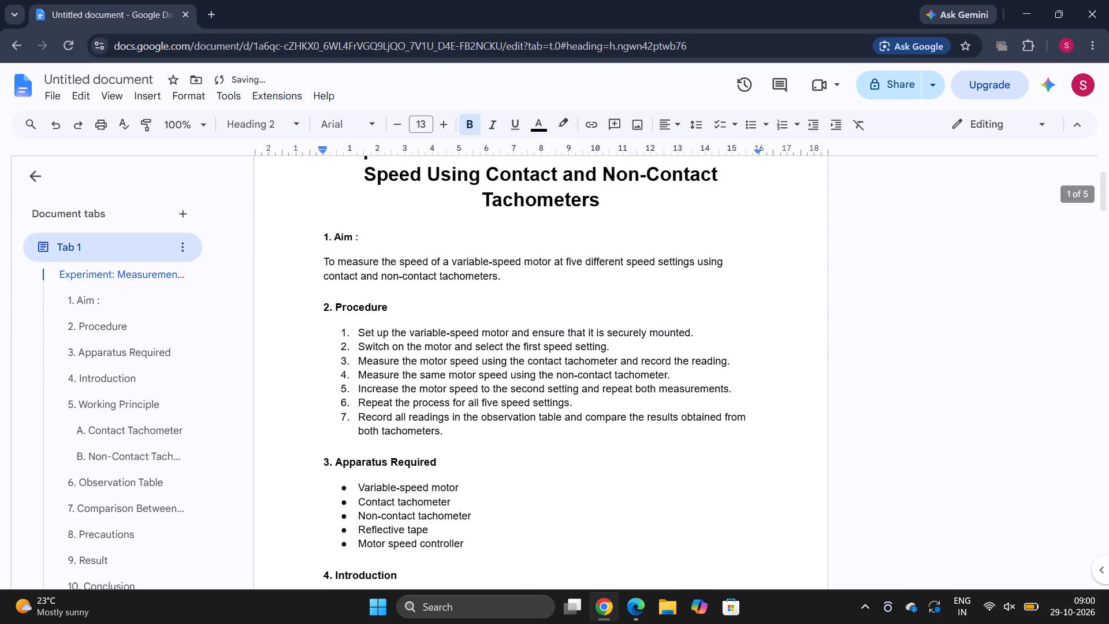
{"action": "scroll", "coordinate": [428, 297], "scroll_direction": "up", "scroll_amount": 2}
{"action": "left_click_drag", "start_coordinate": [319, 240], "coordinate": [345, 239]}
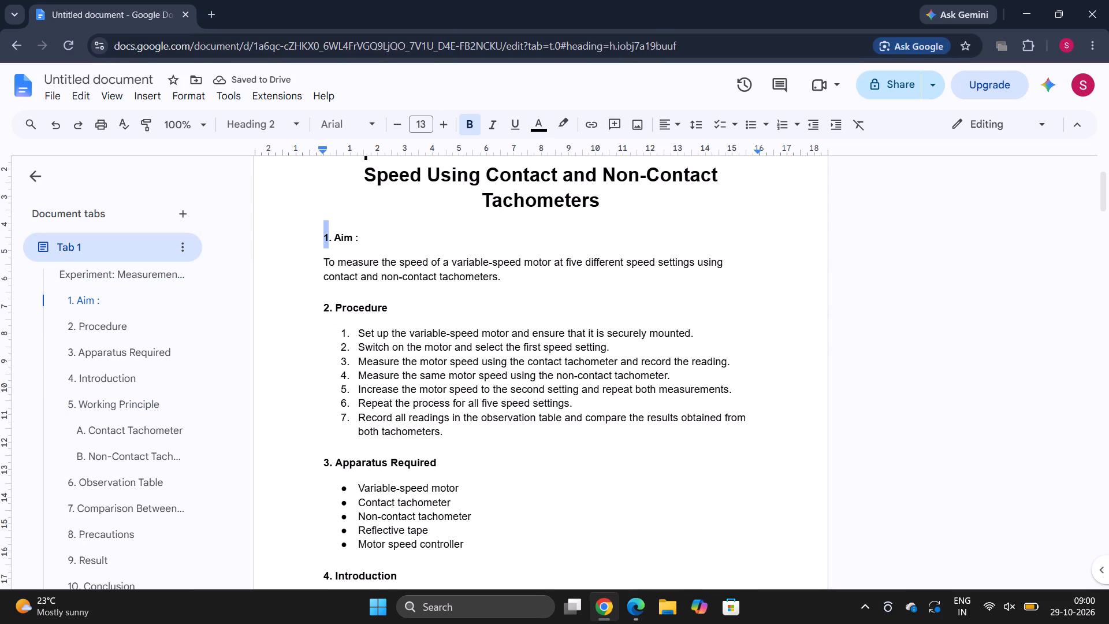
{"action": "left_click_drag", "start_coordinate": [345, 239], "coordinate": [359, 243]}
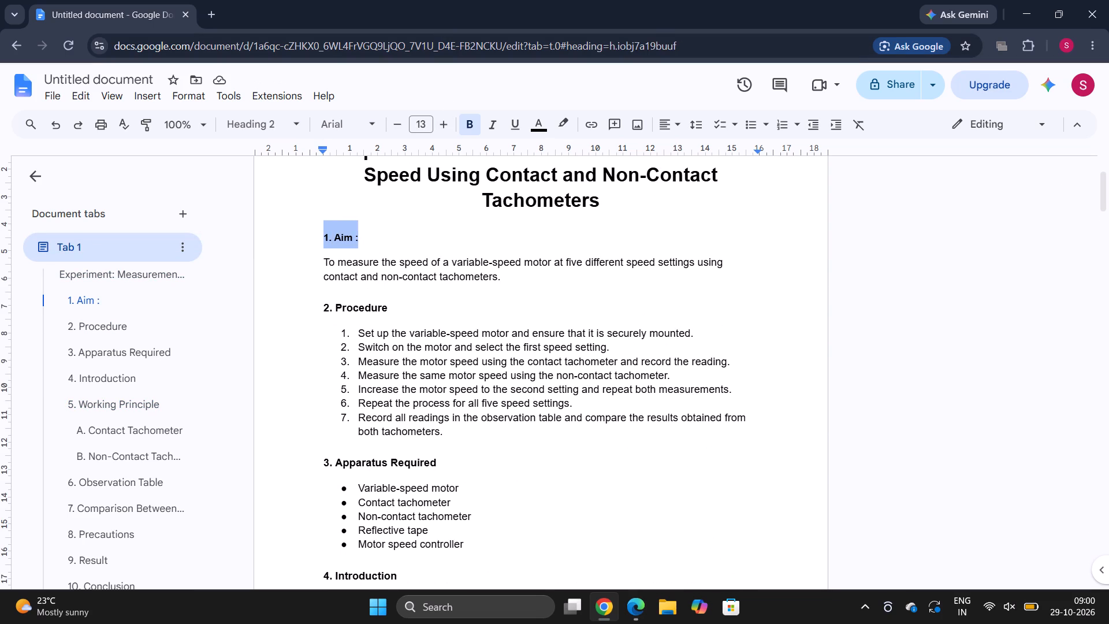
{"action": "left_click_drag", "start_coordinate": [359, 243], "coordinate": [360, 244]}
{"action": "left_click", "coordinate": [438, 128]}
{"action": "left_click", "coordinate": [438, 128]}
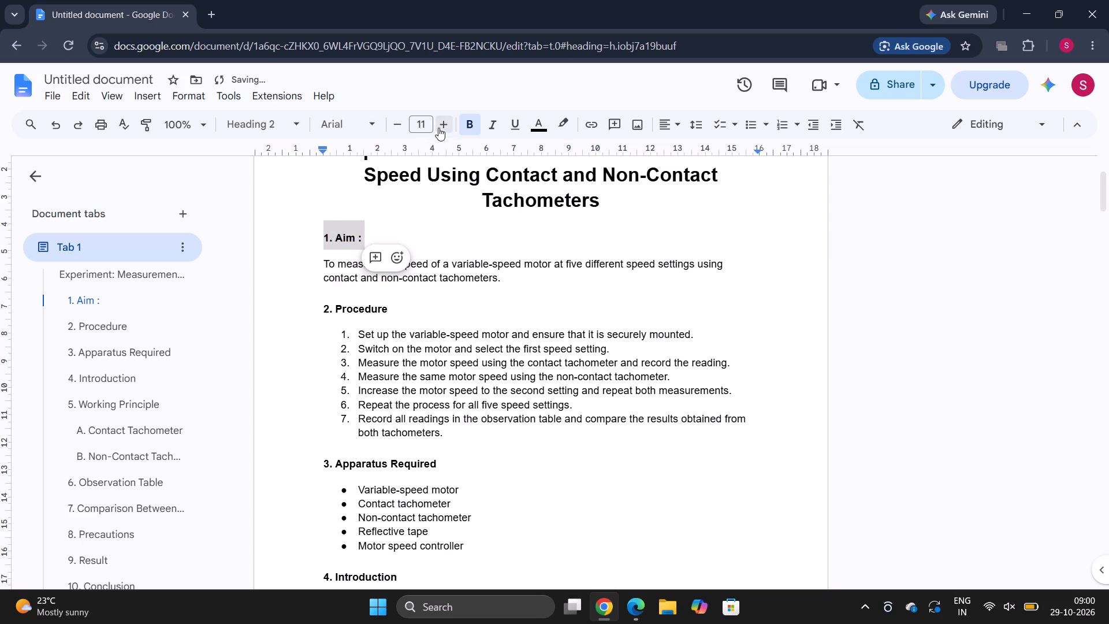
{"action": "scroll", "coordinate": [365, 331], "scroll_direction": "down", "scroll_amount": 1}
{"action": "scroll", "coordinate": [365, 331], "scroll_direction": "up", "scroll_amount": 1}
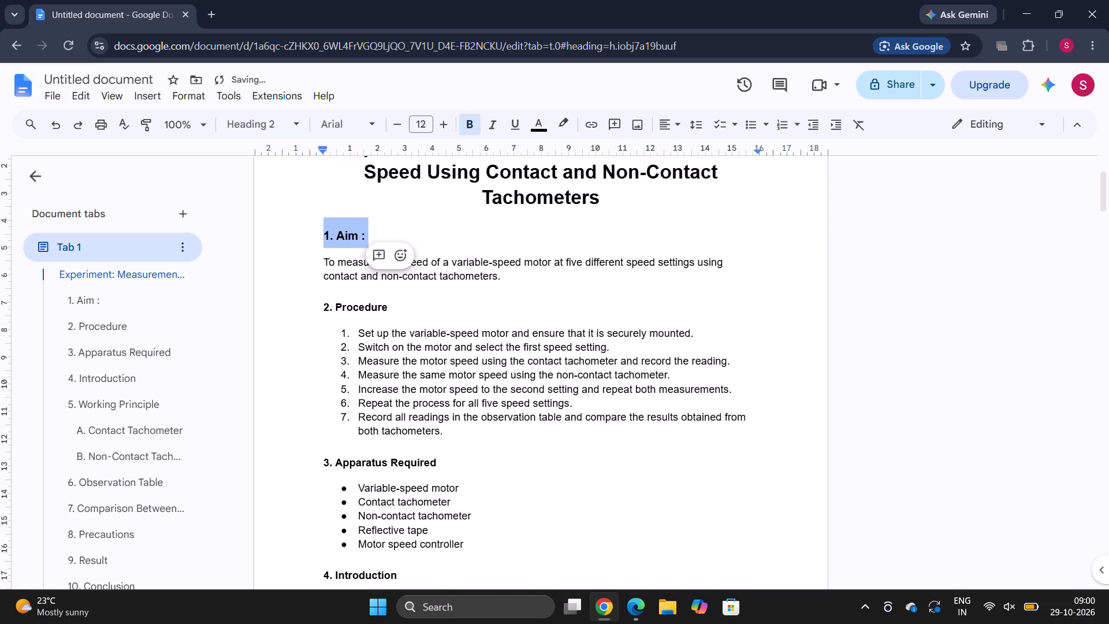
{"action": "left_click", "coordinate": [445, 128]}
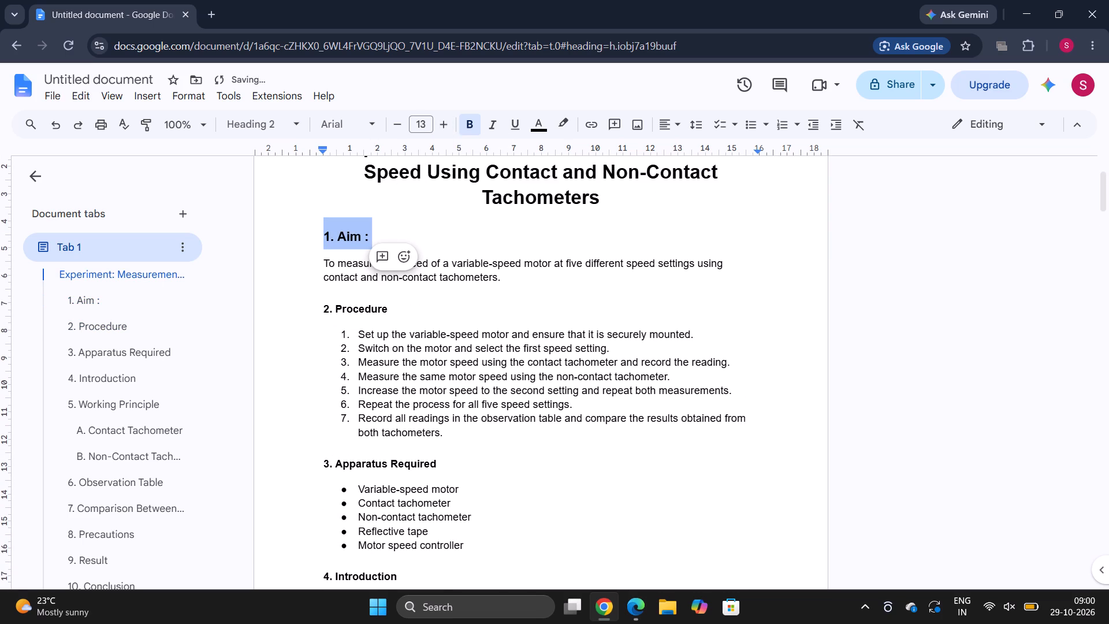
Set the font size of the "2. Procedure" heading to 13.
{"action": "left_click_drag", "start_coordinate": [318, 310], "coordinate": [389, 308]}
{"action": "triple_click", "coordinate": [438, 129]}
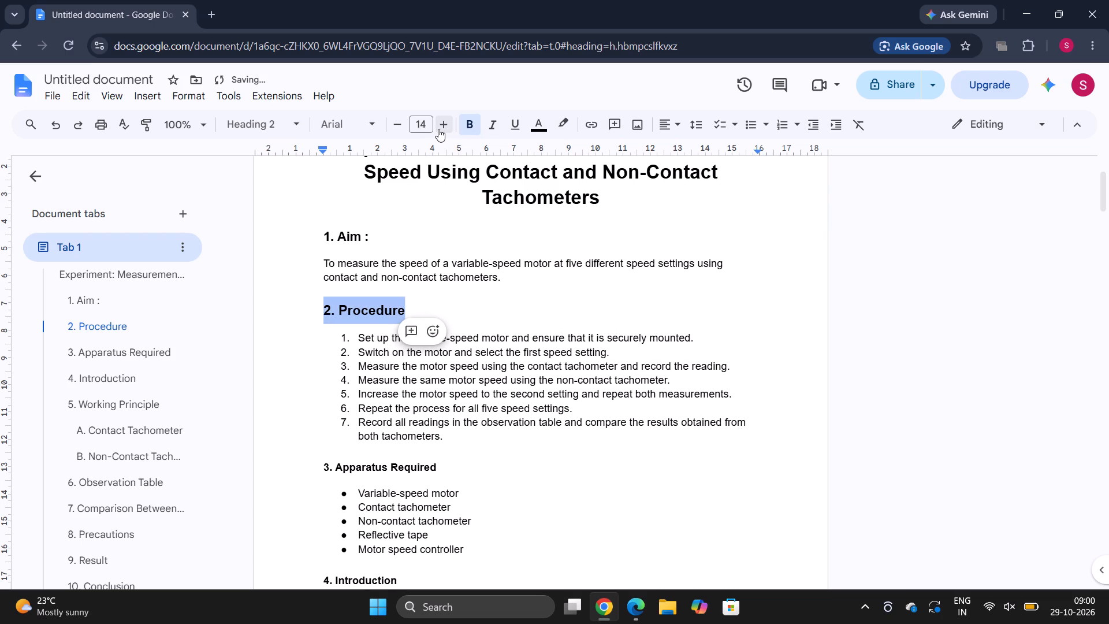
{"action": "left_click", "coordinate": [395, 130]}
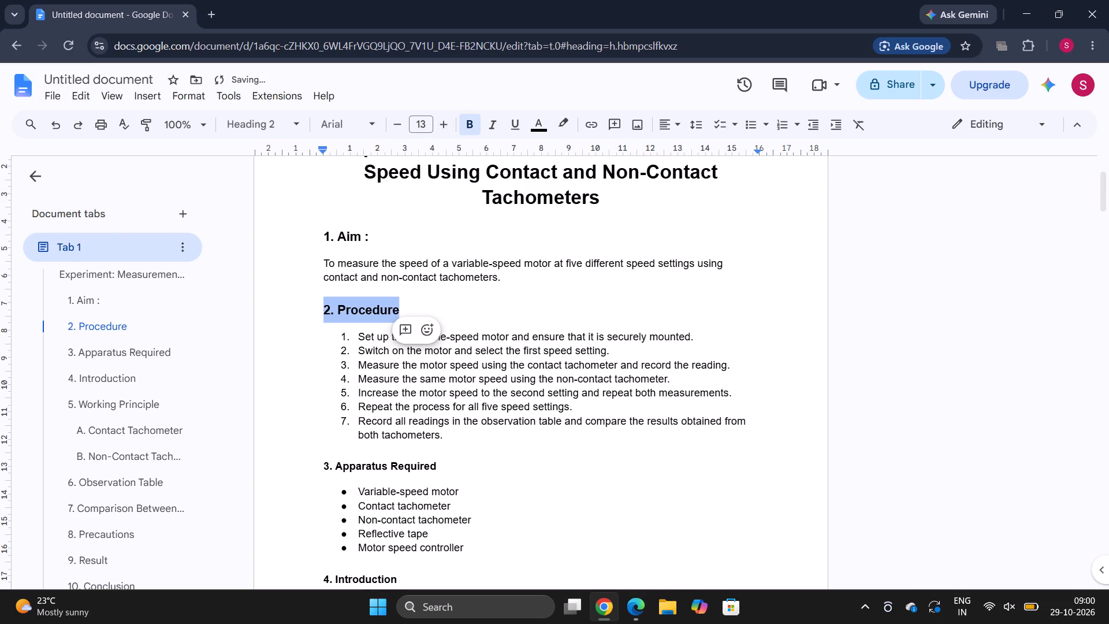
Increase the font size of the "3. Apparatus Required" heading to 13.
{"action": "scroll", "coordinate": [385, 380], "scroll_direction": "down", "scroll_amount": 2}
{"action": "left_click_drag", "start_coordinate": [321, 259], "coordinate": [437, 264]}
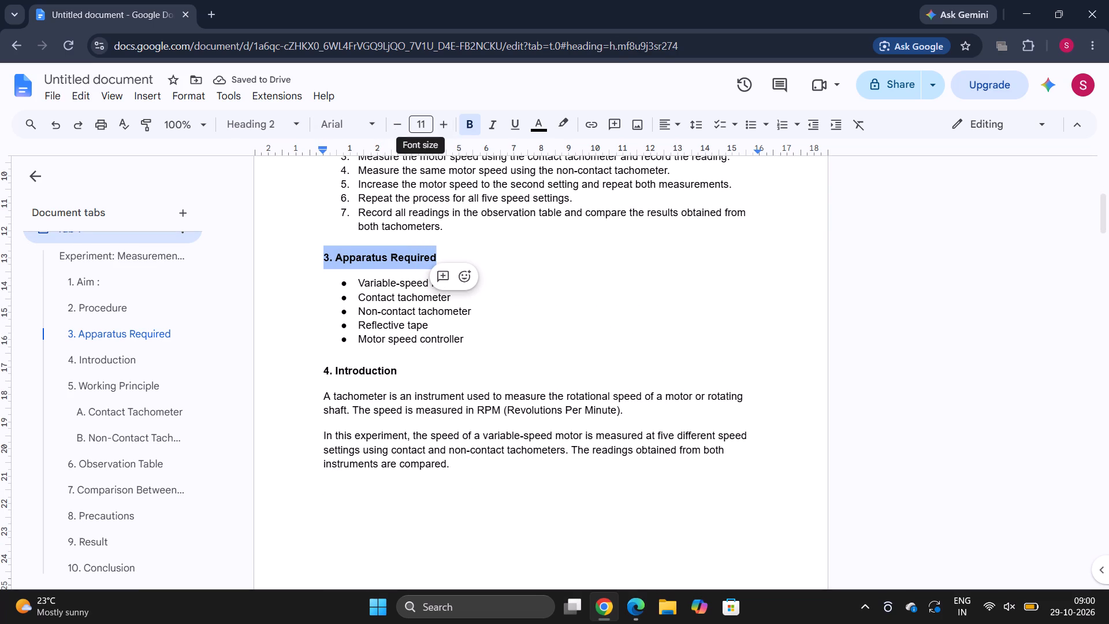
{"action": "double_click", "coordinate": [445, 128]}
Increase the font size of the "4. Introduction" heading to 13.
{"action": "scroll", "coordinate": [434, 355], "scroll_direction": "down", "scroll_amount": 1}
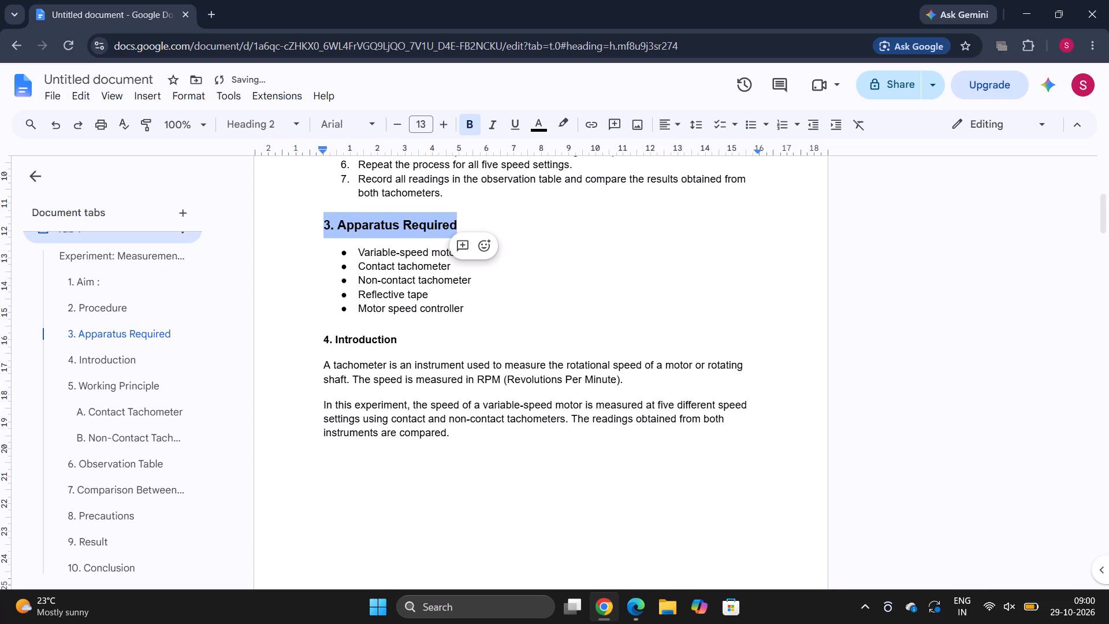
{"action": "scroll", "coordinate": [434, 355], "scroll_direction": "down", "scroll_amount": 1}
{"action": "left_click_drag", "start_coordinate": [319, 249], "coordinate": [391, 247]}
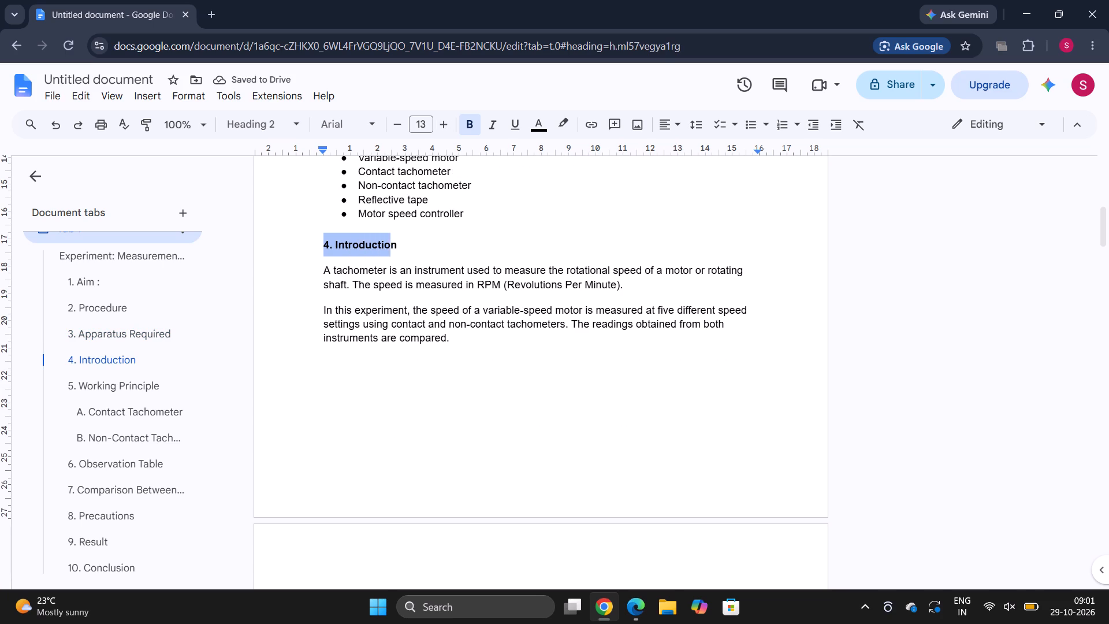
{"action": "left_click_drag", "start_coordinate": [391, 247], "coordinate": [399, 249]}
{"action": "double_click", "coordinate": [443, 119]}
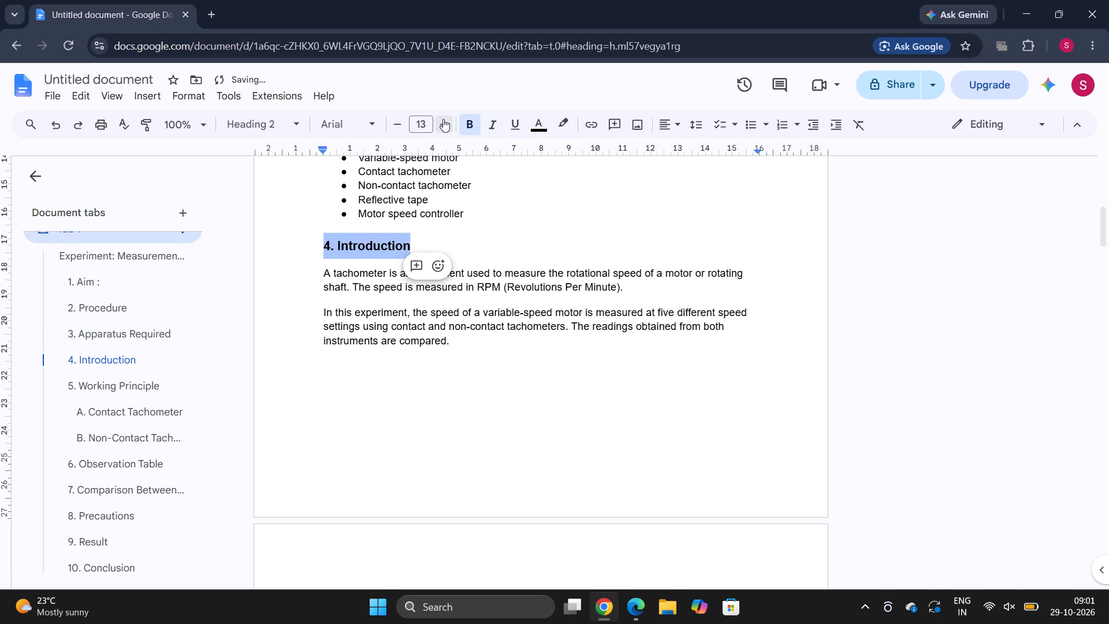
Insert five blank lines after the non-contact tachometer's Principle paragraph to push the "6. Observation Table" heading onto the next page.
{"action": "scroll", "coordinate": [393, 339], "scroll_direction": "down", "scroll_amount": 3}
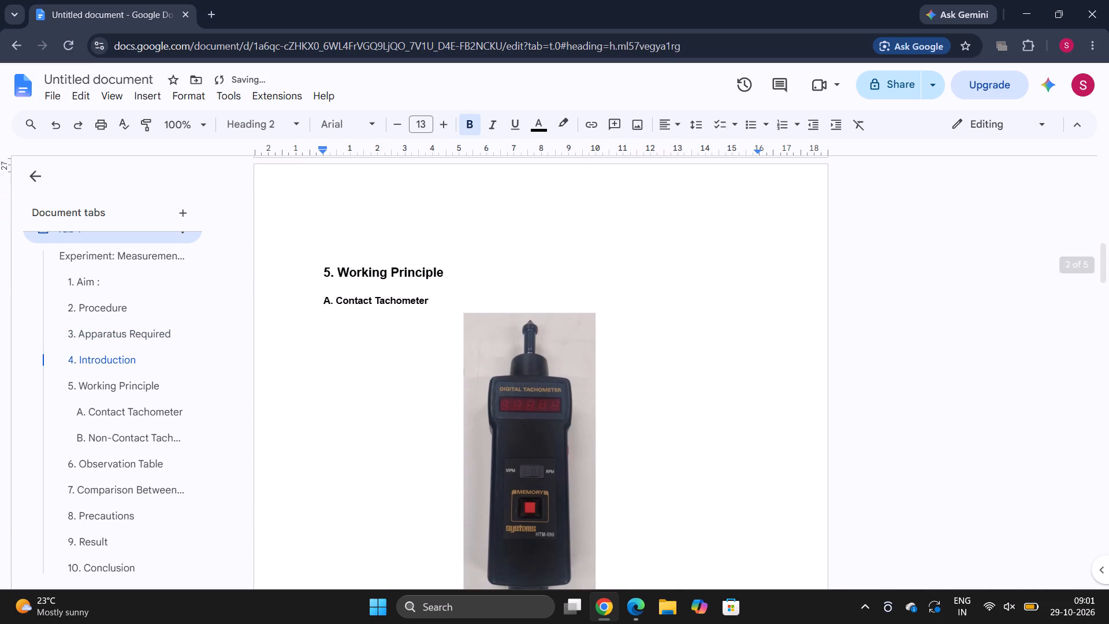
{"action": "scroll", "coordinate": [393, 339], "scroll_direction": "down", "scroll_amount": 1}
{"action": "left_click", "coordinate": [330, 212]}
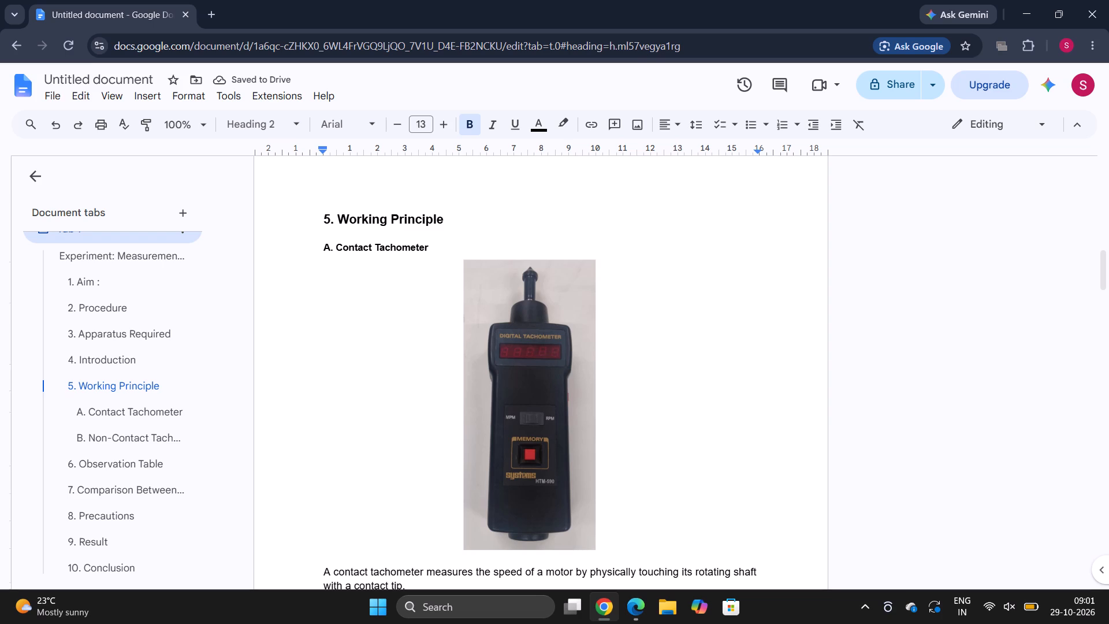
{"action": "scroll", "coordinate": [357, 350], "scroll_direction": "down", "scroll_amount": 1}
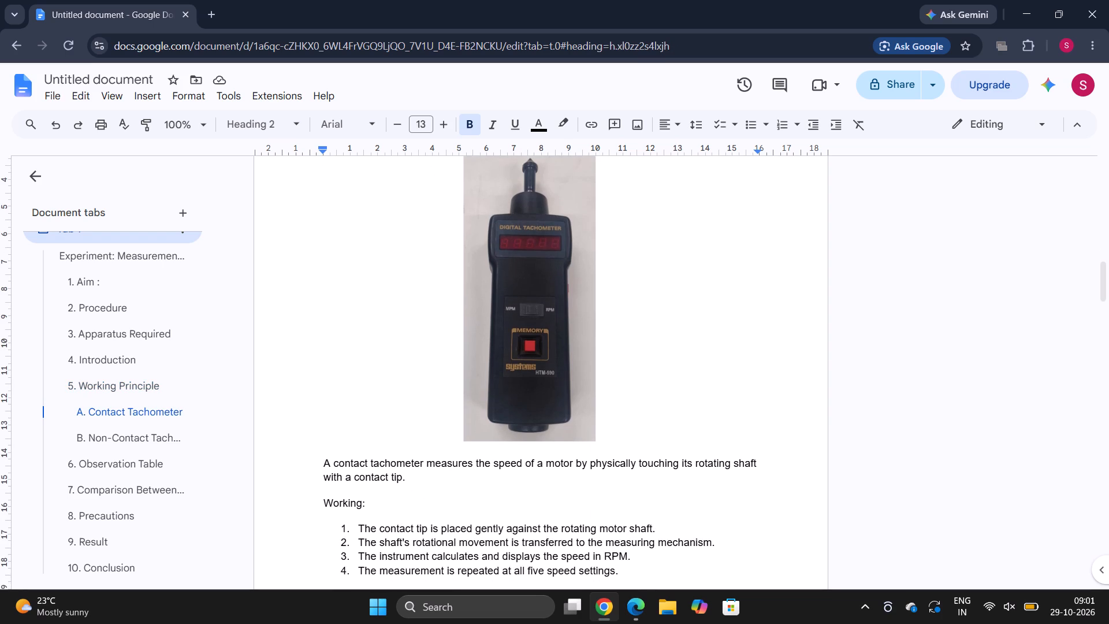
{"action": "scroll", "coordinate": [357, 350], "scroll_direction": "down", "scroll_amount": 1}
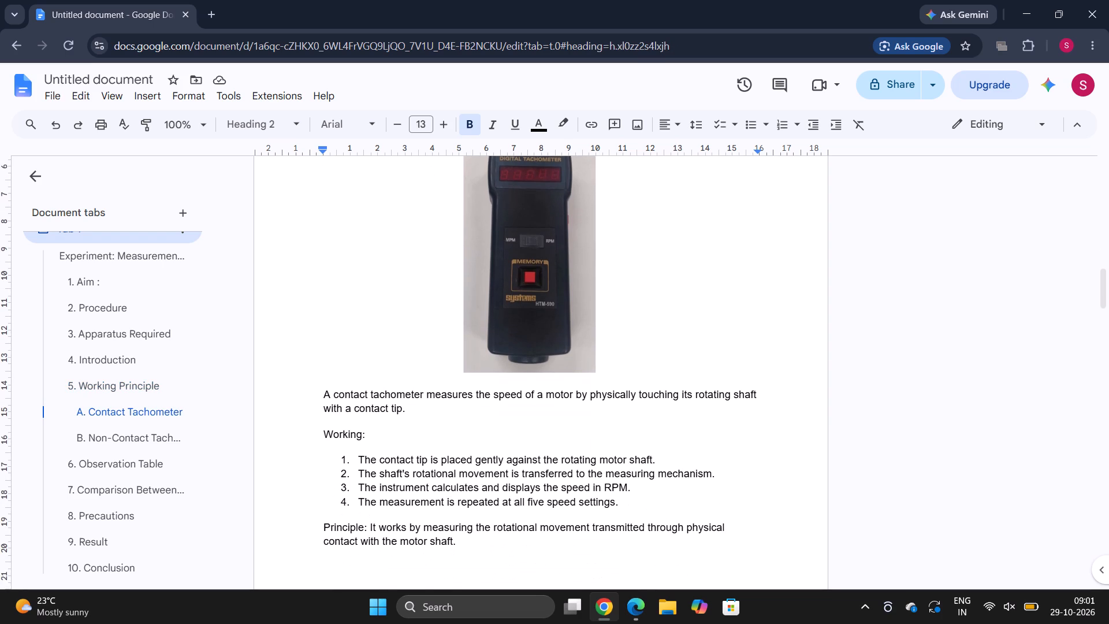
{"action": "scroll", "coordinate": [357, 350], "scroll_direction": "down", "scroll_amount": 7}
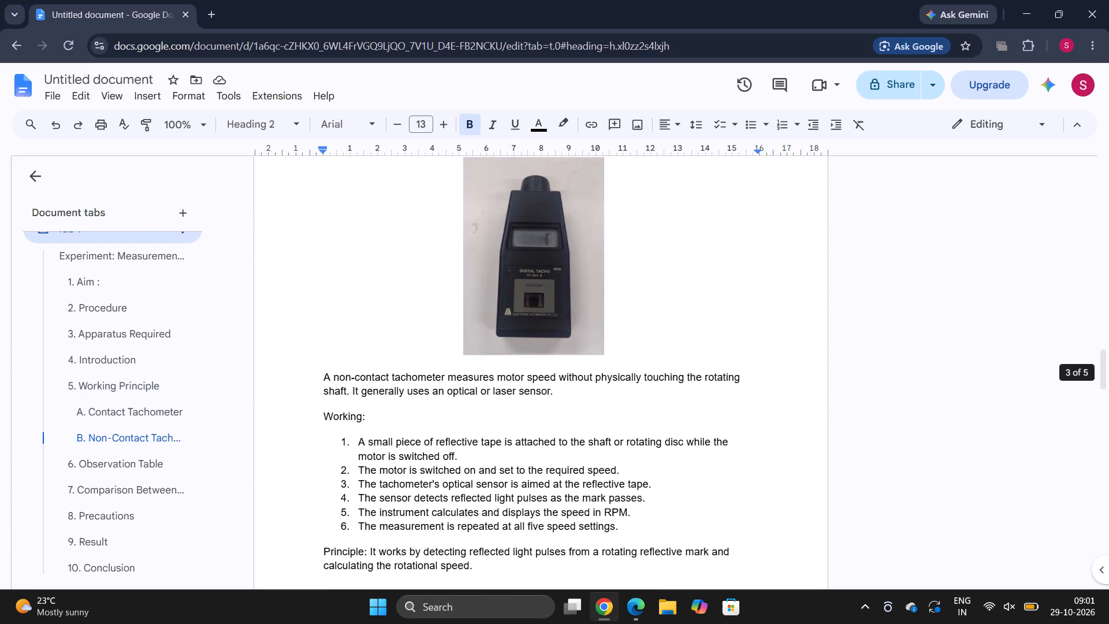
{"action": "scroll", "coordinate": [357, 350], "scroll_direction": "down", "scroll_amount": 2}
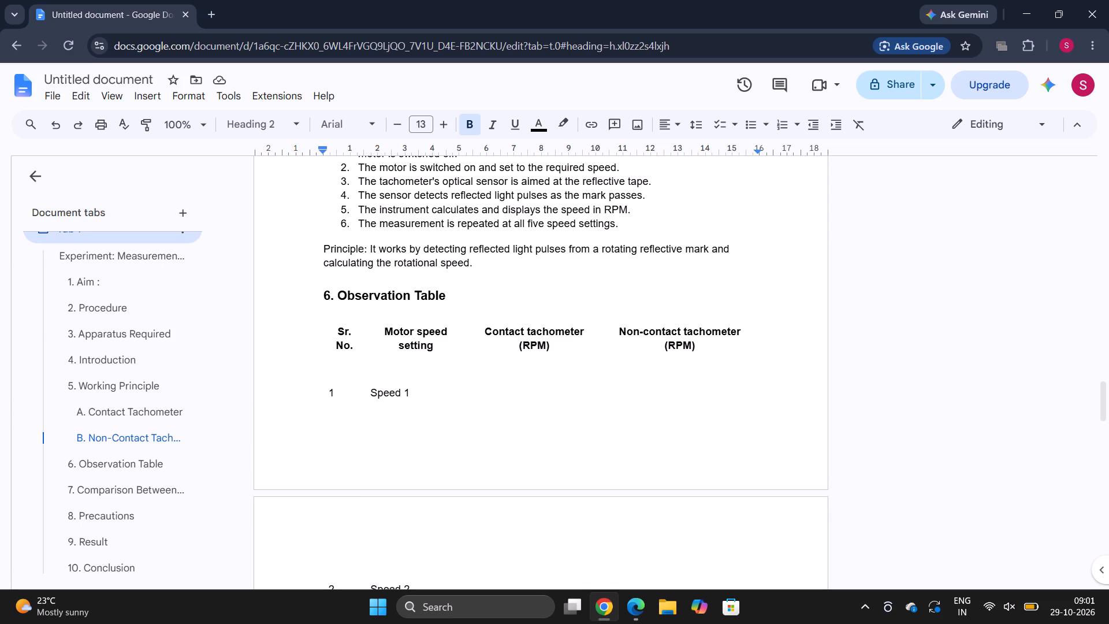
{"action": "left_click", "coordinate": [481, 294]}
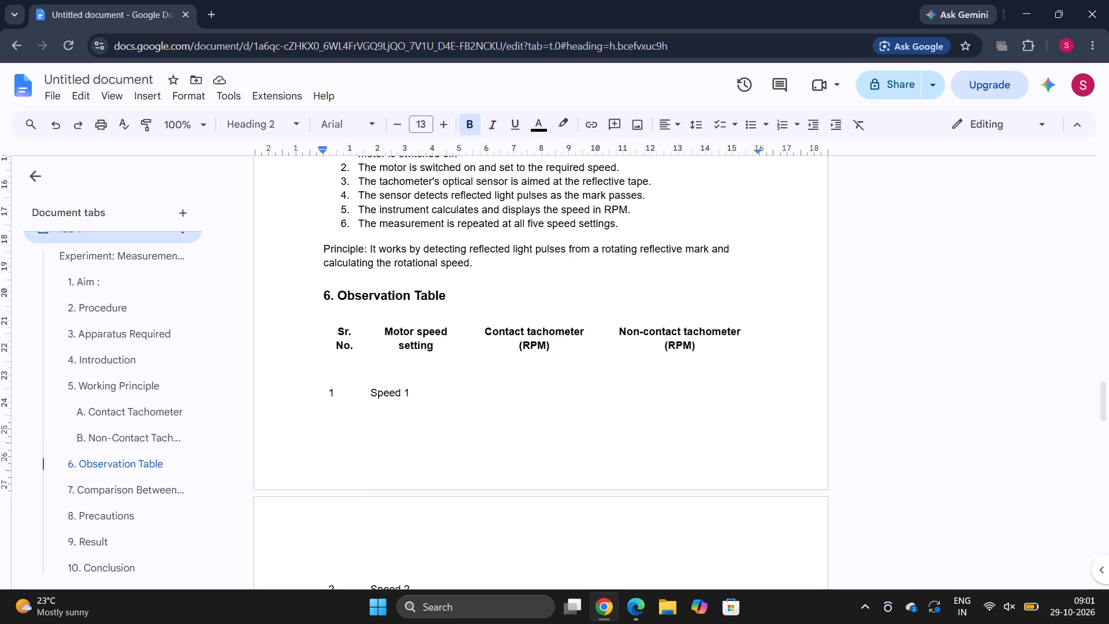
{"action": "left_click", "coordinate": [511, 265]}
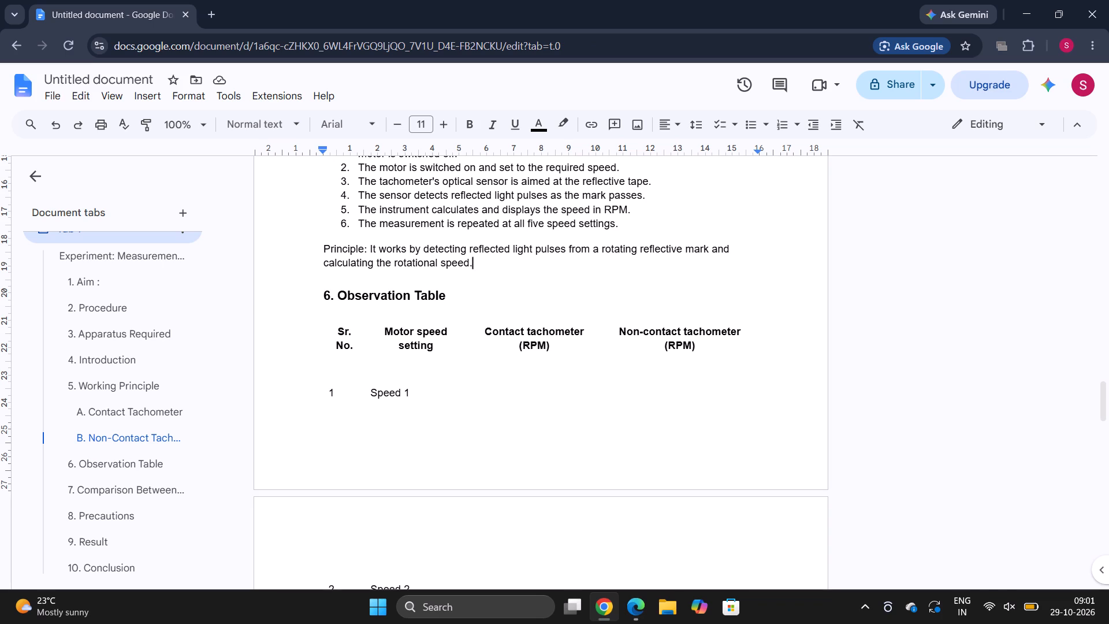
{"action": "key", "text": "Return"}
{"action": "key", "text": "Return"}
{"action": "key", "text": "Return"}
{"action": "key", "text": "Return"}
{"action": "key", "text": "Return"}
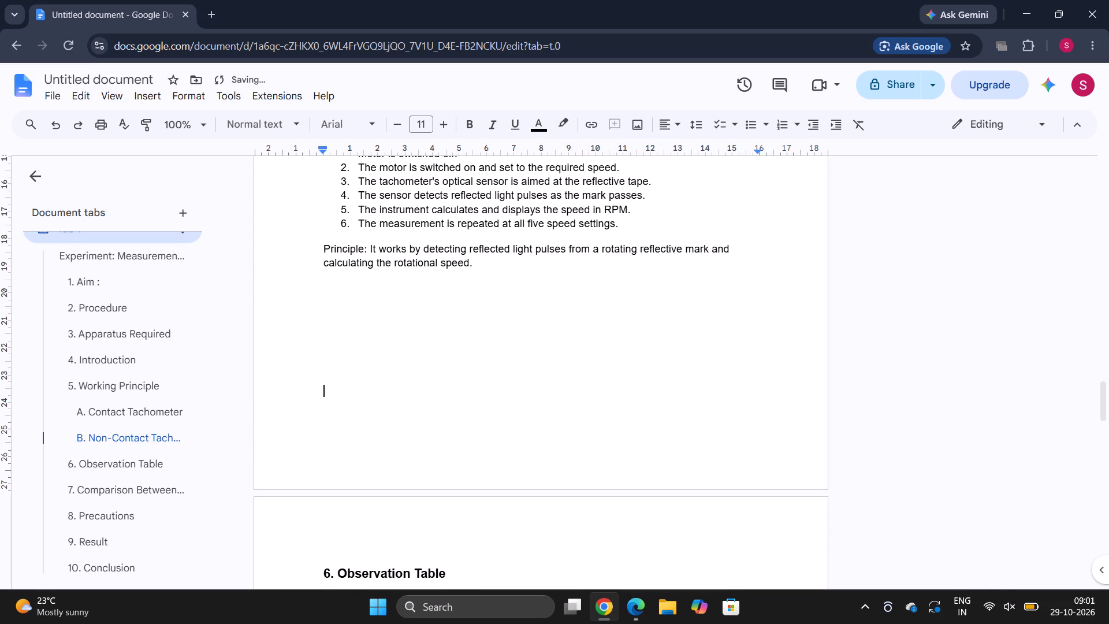
Reduce the font size of the "7. Comparison Between Contact and Non-Contact Tachometers" heading to 13.
{"action": "scroll", "coordinate": [511, 265], "scroll_direction": "down", "scroll_amount": 3}
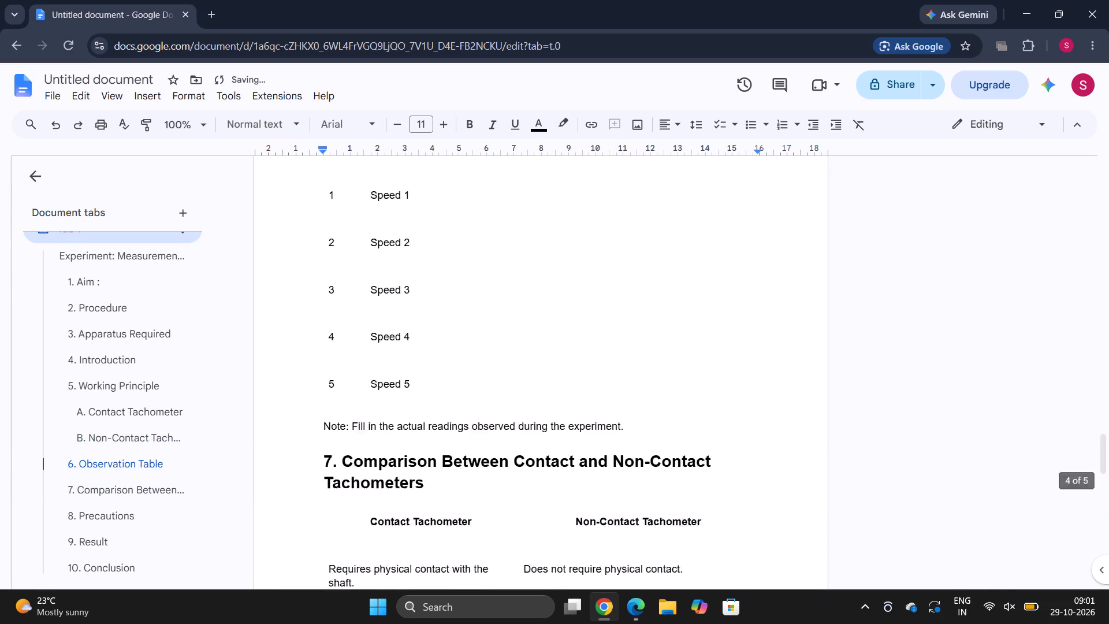
{"action": "scroll", "coordinate": [511, 265], "scroll_direction": "down", "scroll_amount": 3}
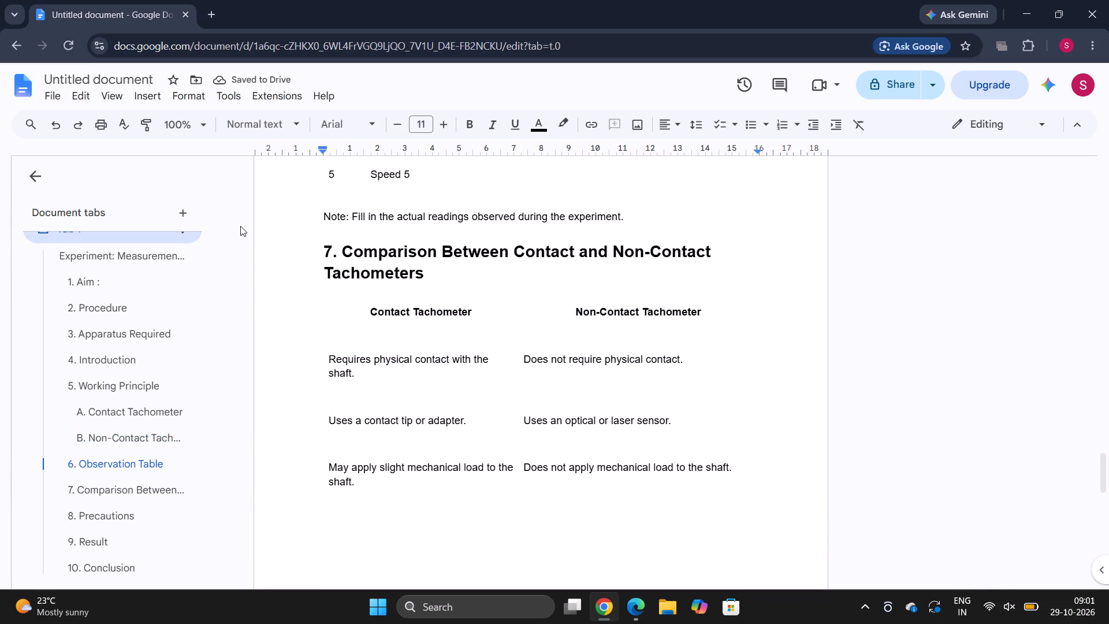
{"action": "left_click_drag", "start_coordinate": [321, 247], "coordinate": [385, 265]}
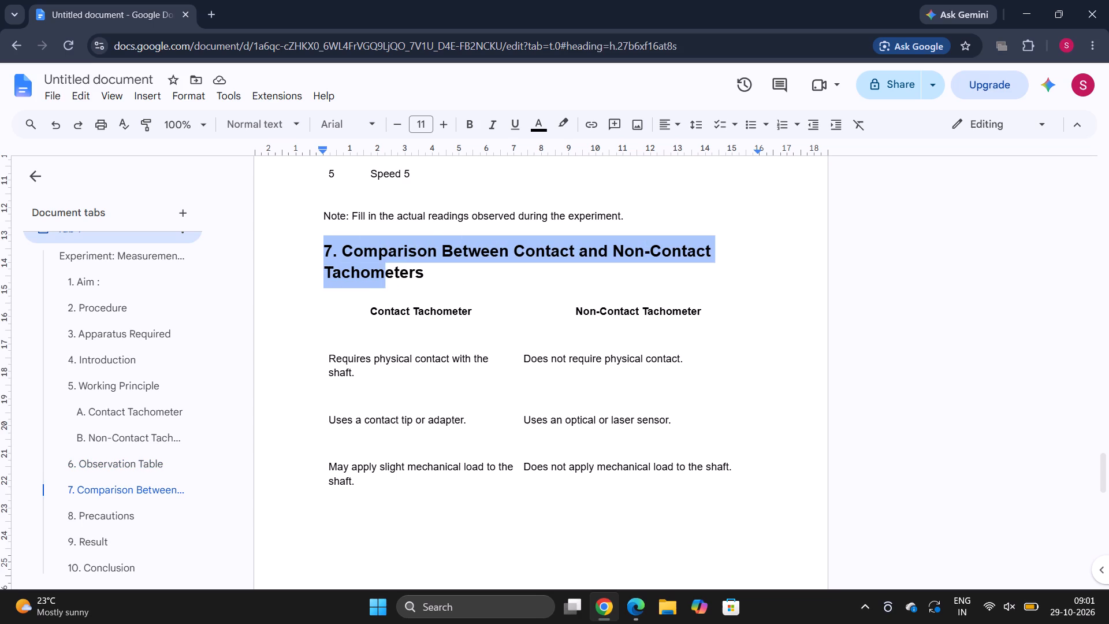
{"action": "left_click_drag", "start_coordinate": [385, 265], "coordinate": [424, 269]}
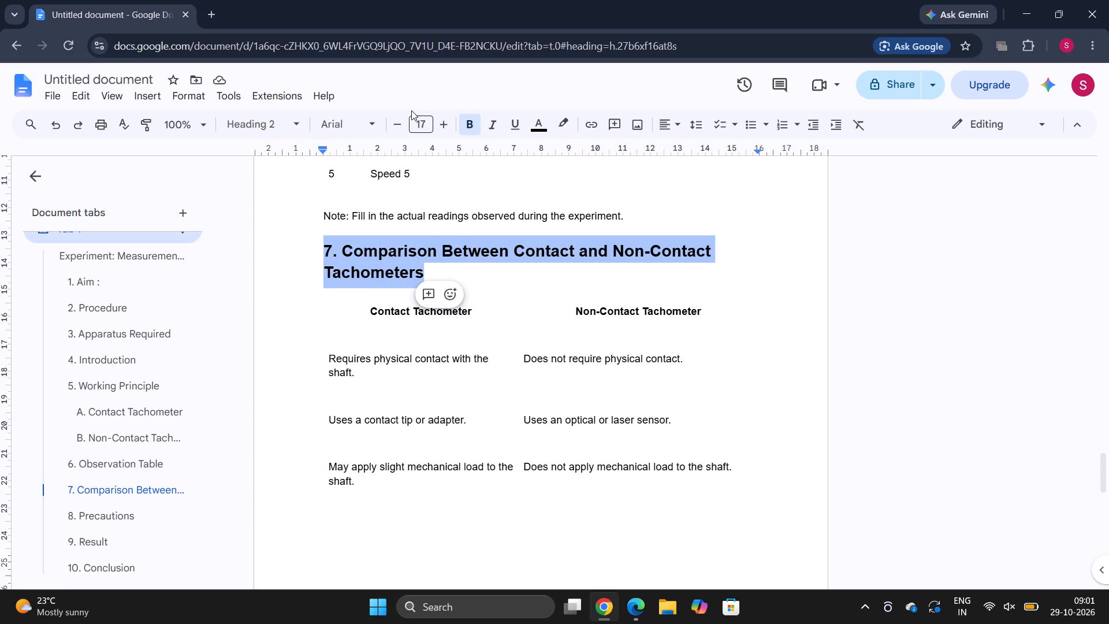
{"action": "double_click", "coordinate": [398, 124]}
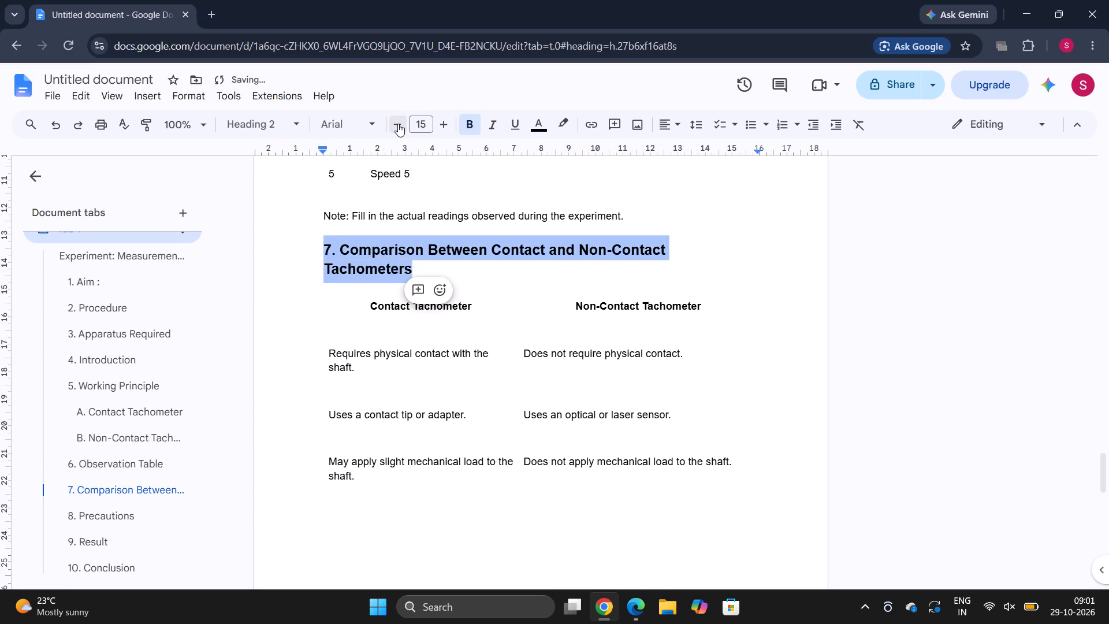
{"action": "left_click", "coordinate": [398, 124]}
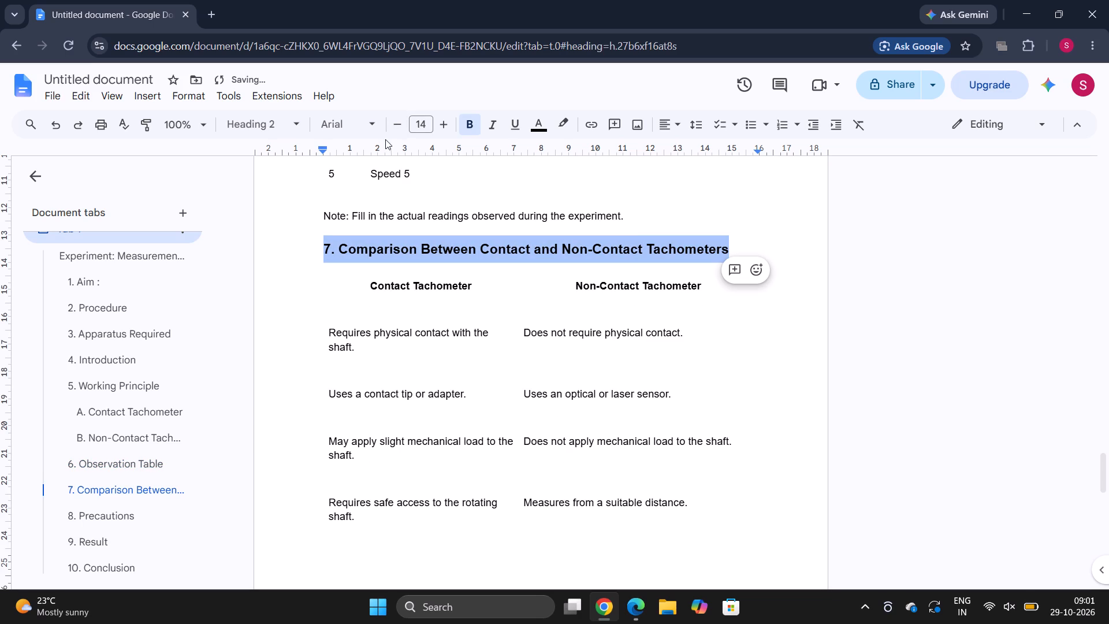
{"action": "left_click", "coordinate": [393, 131]}
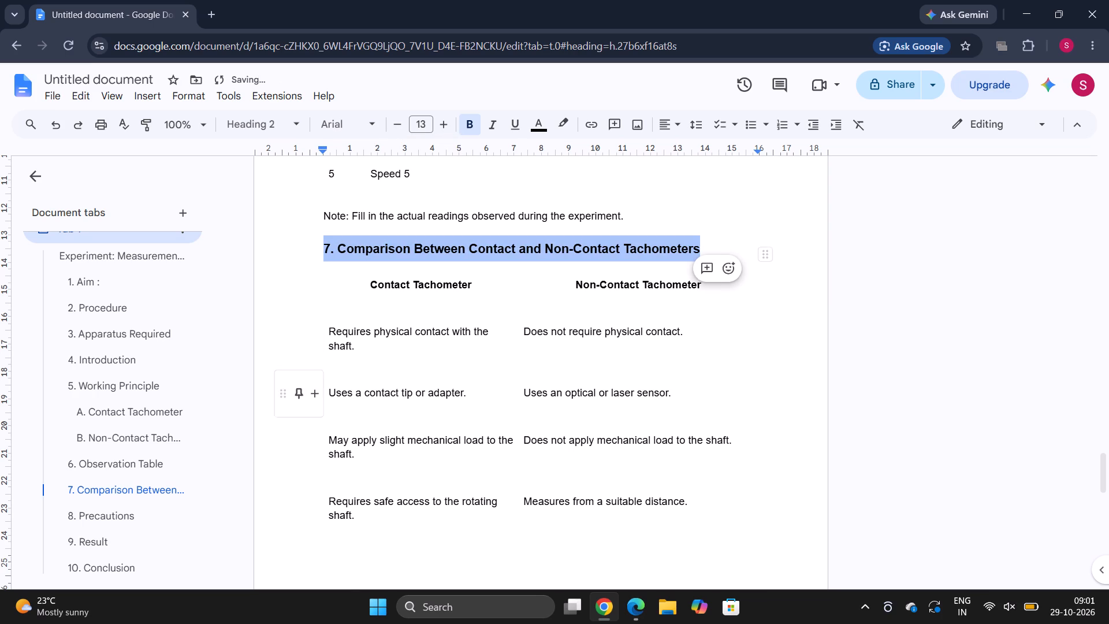
Delete the entire "7. Comparison Between Contact and Non-Contact Tachometers" section, including its heading and the full comparison table.
{"action": "scroll", "coordinate": [460, 392], "scroll_direction": "up", "scroll_amount": 2}
{"action": "scroll", "coordinate": [460, 392], "scroll_direction": "down", "scroll_amount": 2}
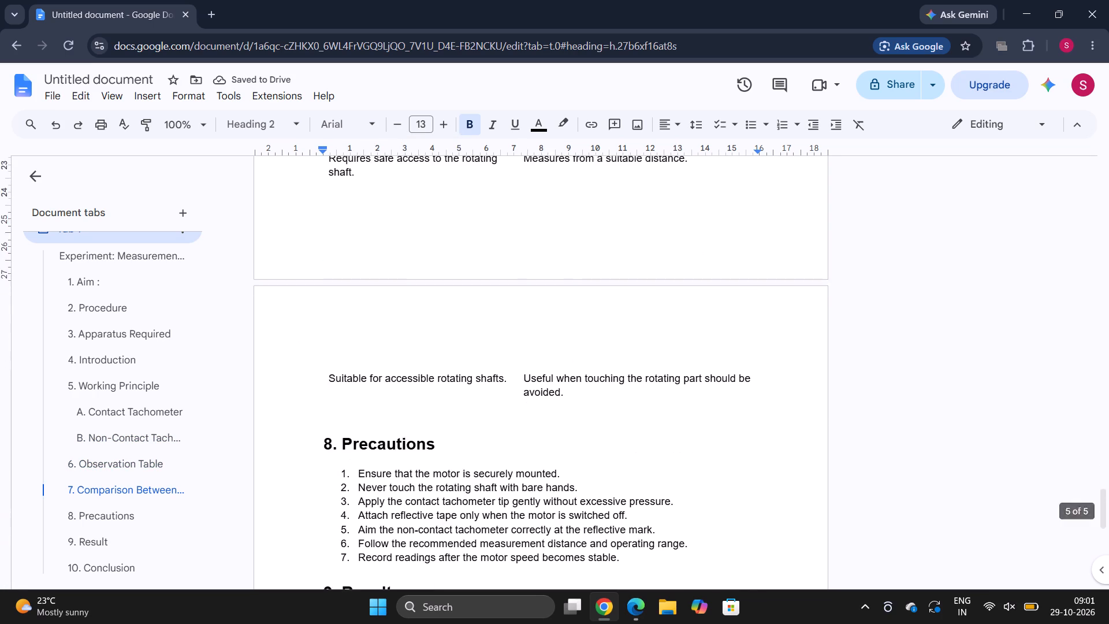
{"action": "scroll", "coordinate": [460, 392], "scroll_direction": "down", "scroll_amount": 1}
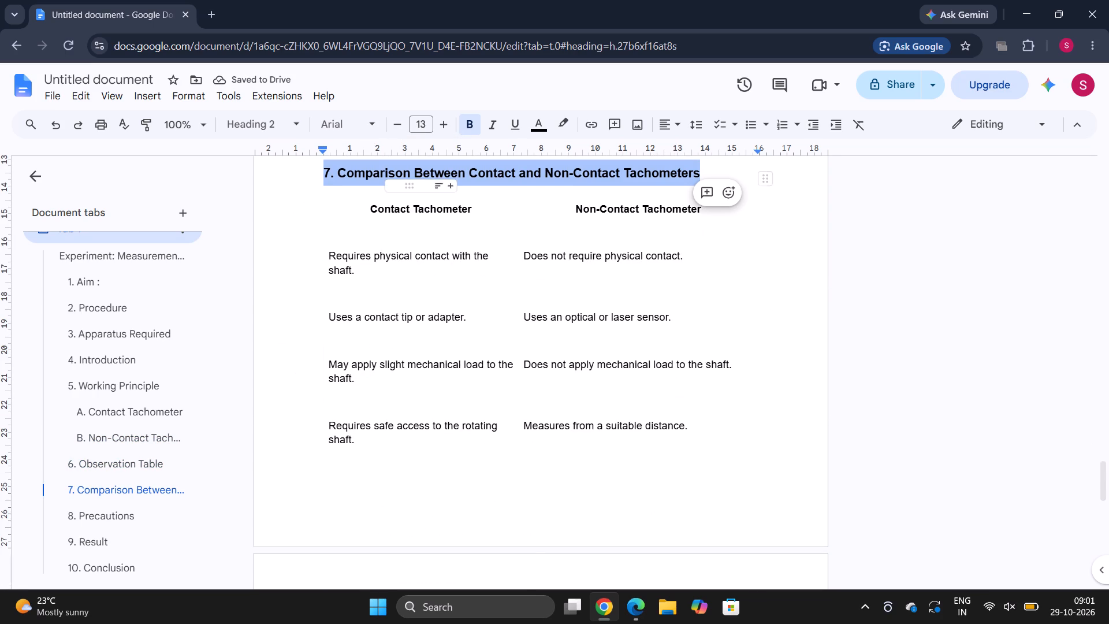
{"action": "scroll", "coordinate": [672, 377], "scroll_direction": "down", "scroll_amount": 2}
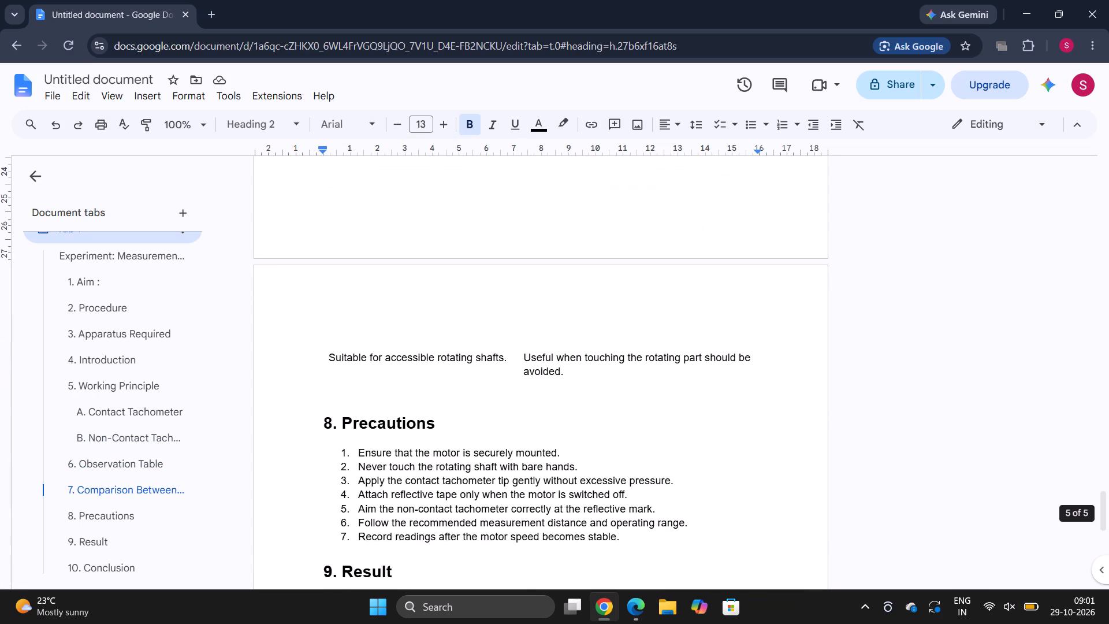
{"action": "scroll", "coordinate": [672, 377], "scroll_direction": "down", "scroll_amount": 2}
{"action": "scroll", "coordinate": [672, 377], "scroll_direction": "up", "scroll_amount": 4}
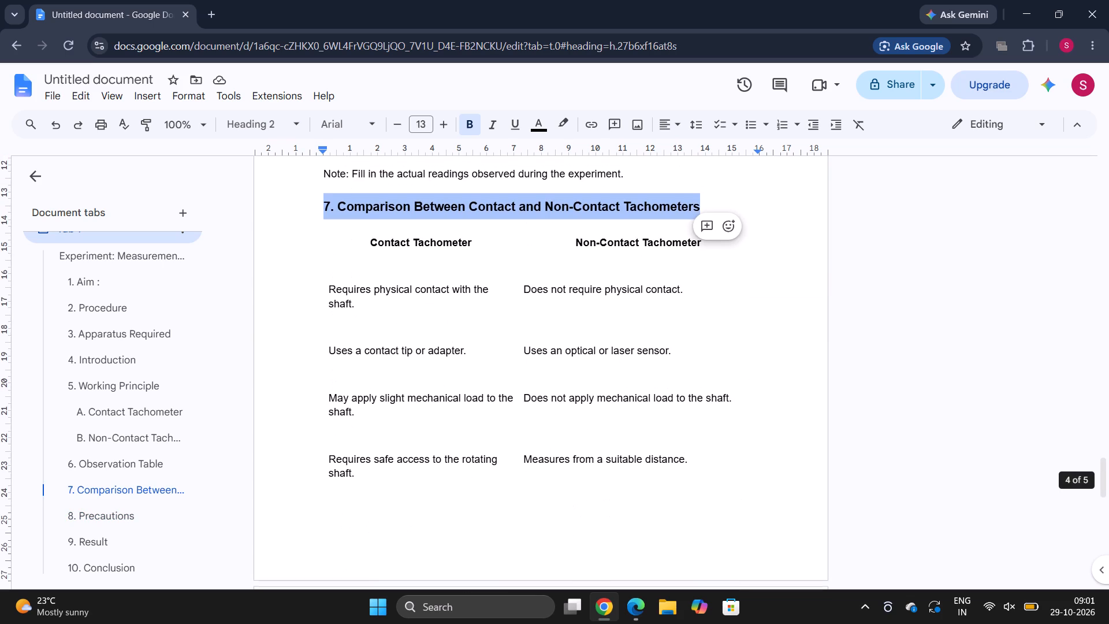
{"action": "scroll", "coordinate": [672, 377], "scroll_direction": "up", "scroll_amount": 1}
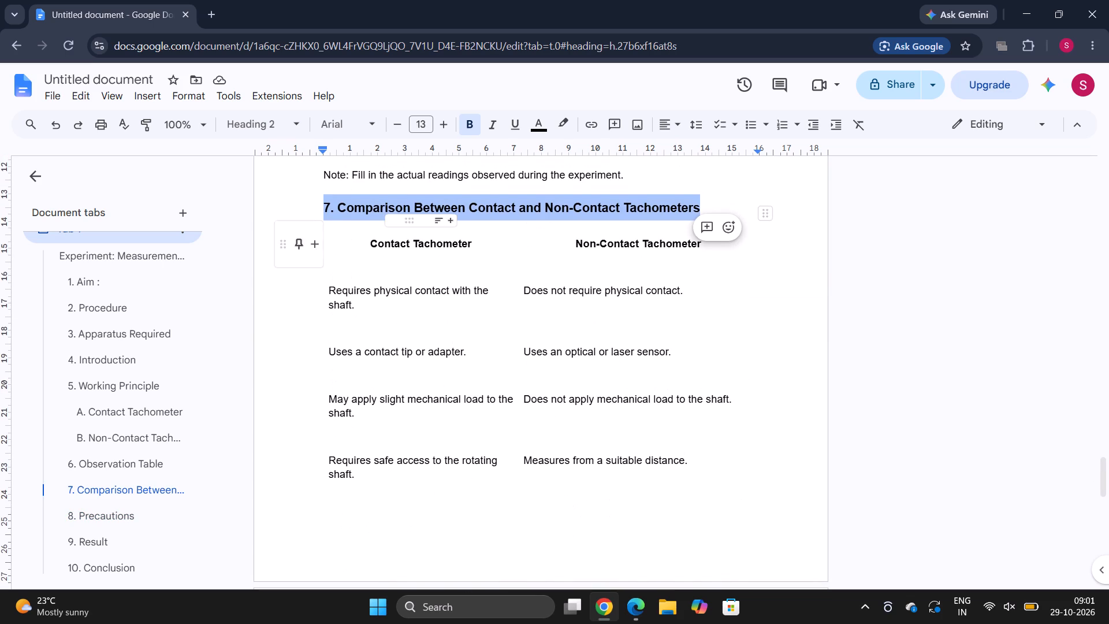
{"action": "left_click", "coordinate": [334, 202]}
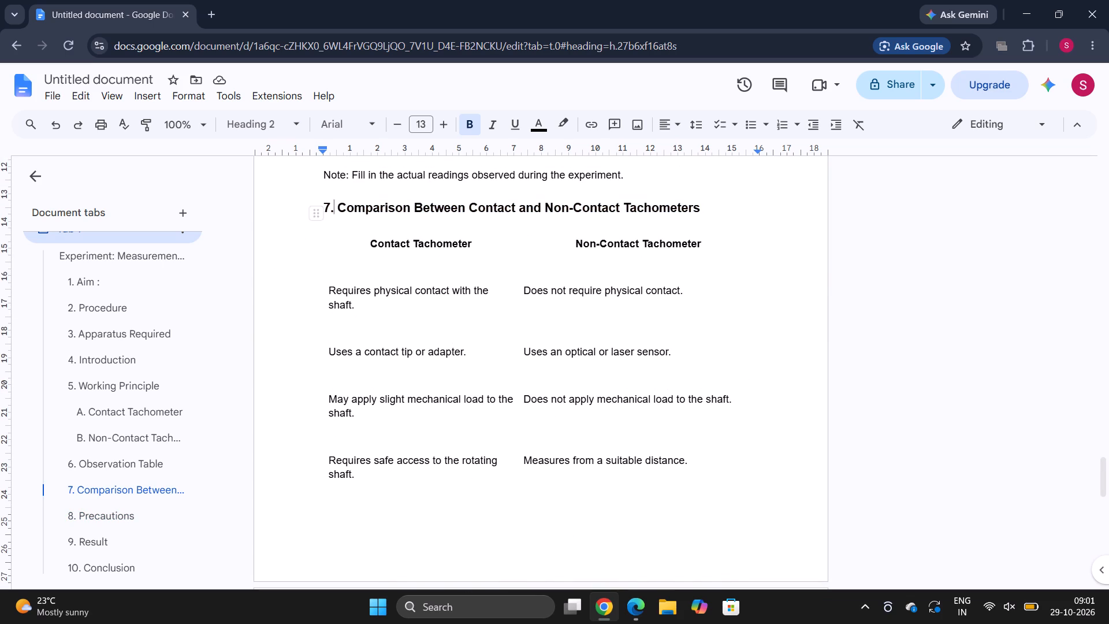
{"action": "left_click_drag", "start_coordinate": [316, 205], "coordinate": [522, 396]}
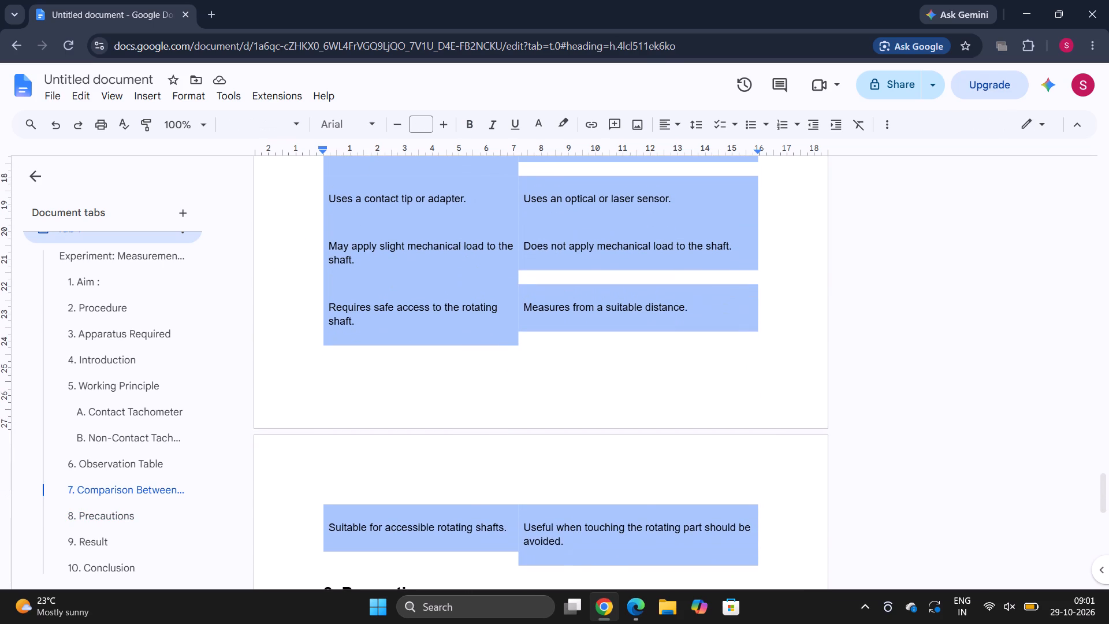
{"action": "key", "text": "BackSpace"}
Renumber the "Precautions" heading as 7 and the "Result" heading as 8.
{"action": "scroll", "coordinate": [522, 396], "scroll_direction": "up", "scroll_amount": 2}
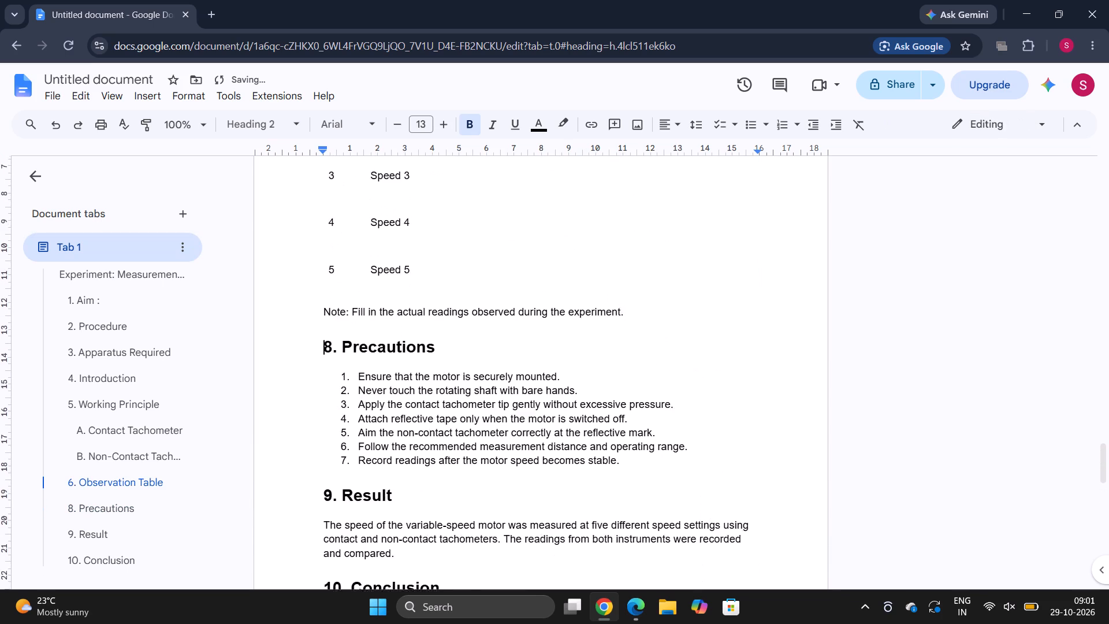
{"action": "scroll", "coordinate": [522, 396], "scroll_direction": "up", "scroll_amount": 2}
{"action": "scroll", "coordinate": [522, 396], "scroll_direction": "down", "scroll_amount": 2}
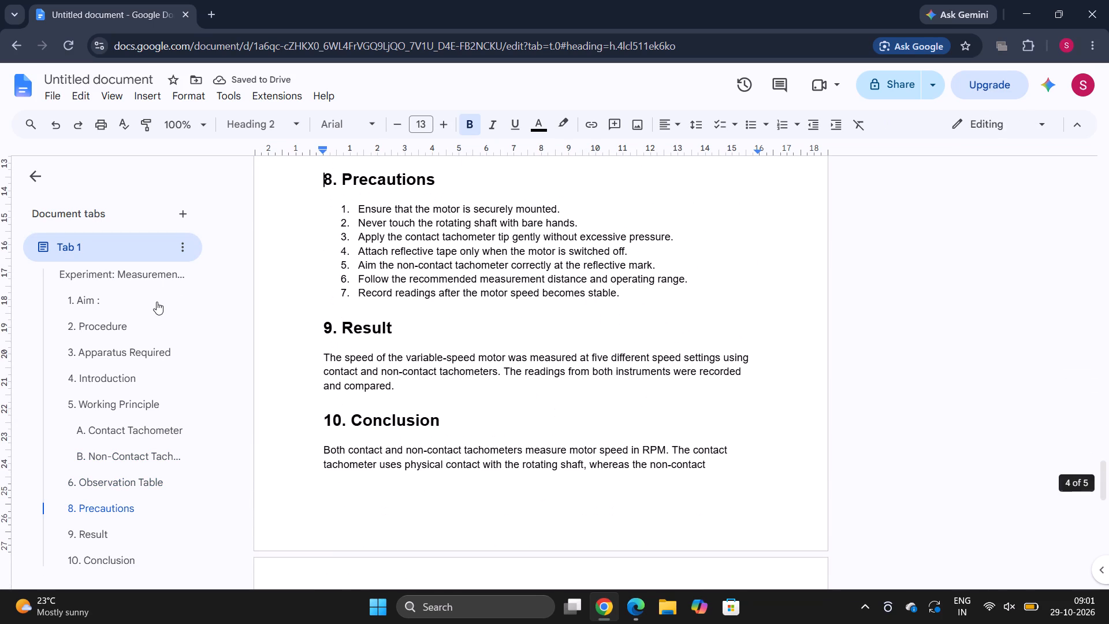
{"action": "scroll", "coordinate": [154, 299], "scroll_direction": "up", "scroll_amount": 1}
{"action": "scroll", "coordinate": [305, 285], "scroll_direction": "up", "scroll_amount": 1}
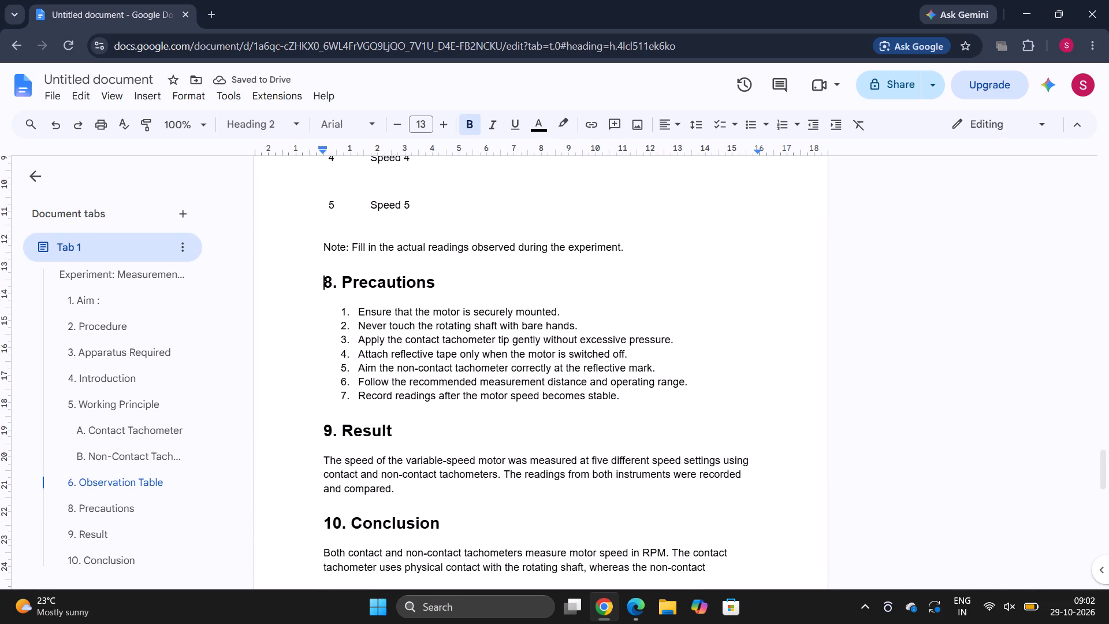
{"action": "left_click", "coordinate": [333, 278]}
{"action": "key", "text": "BackSpace"}
{"action": "key", "text": "7"}
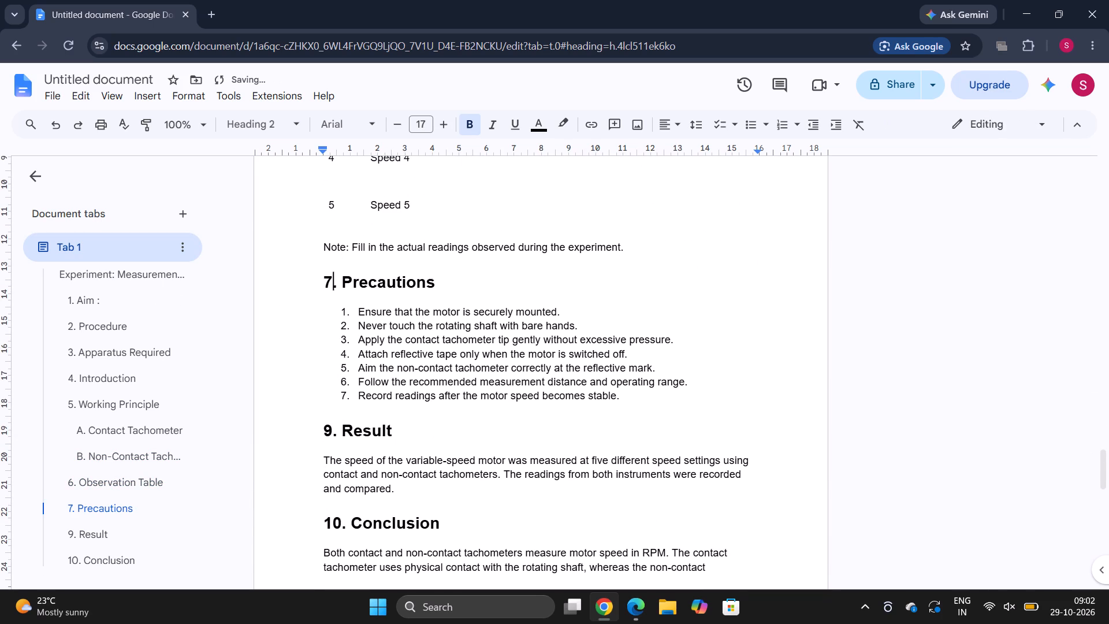
{"action": "left_click", "coordinate": [330, 433]}
{"action": "key", "text": "BackSpace"}
{"action": "key", "text": "8"}
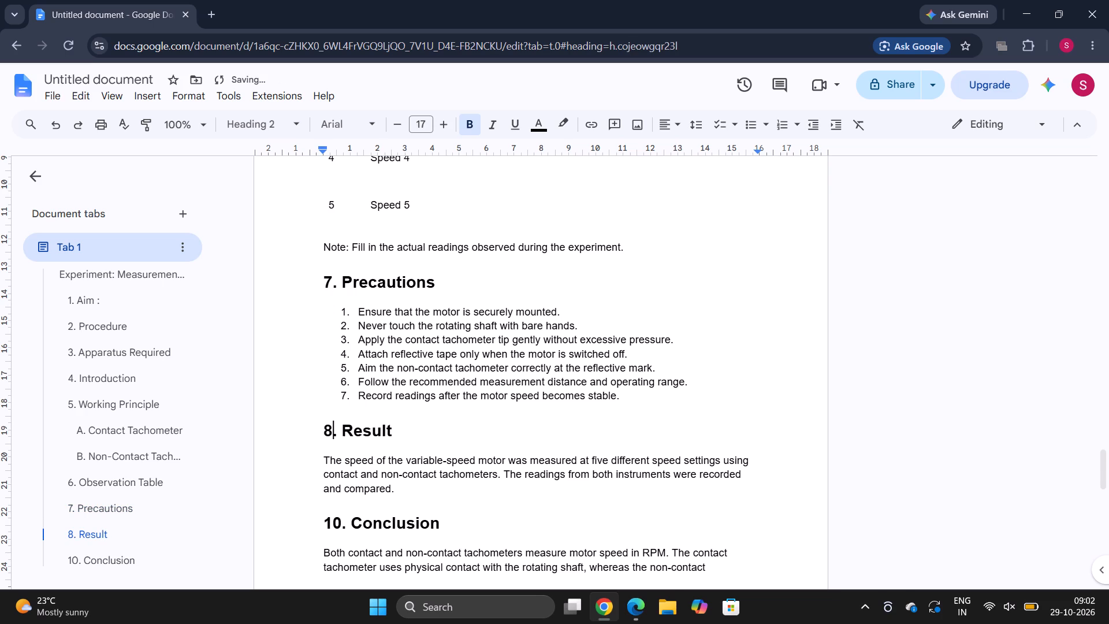
Renumber the "Conclusion" heading as 9.
{"action": "key", "text": "Down"}
{"action": "key", "text": "Down"}
{"action": "key", "text": "Down"}
{"action": "key", "text": "Down"}
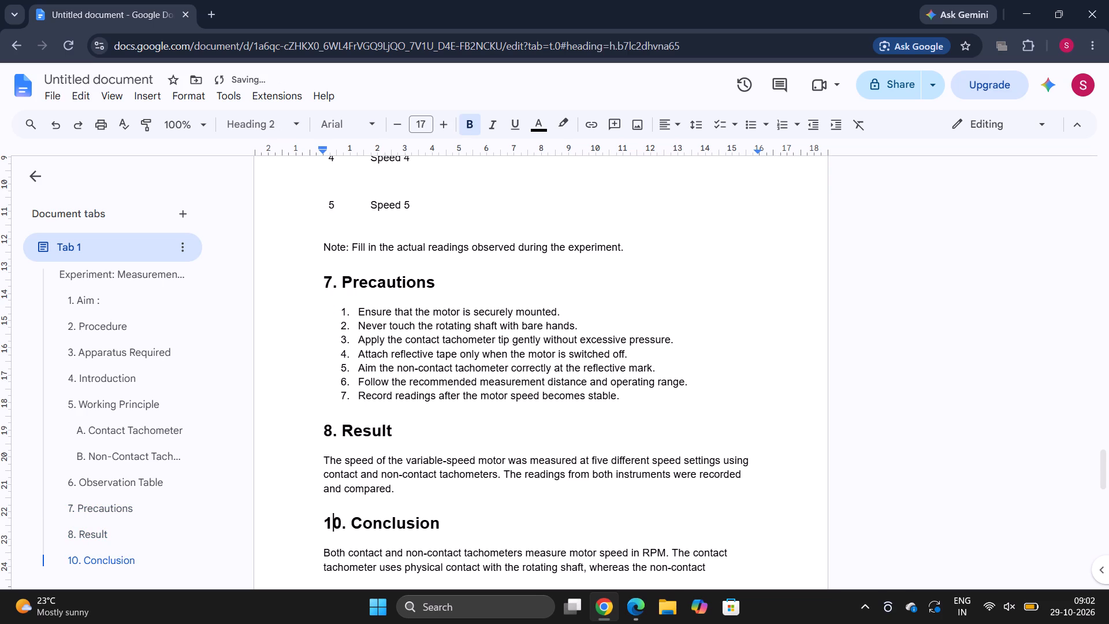
{"action": "key", "text": "Right"}
{"action": "key", "text": "BackSpace"}
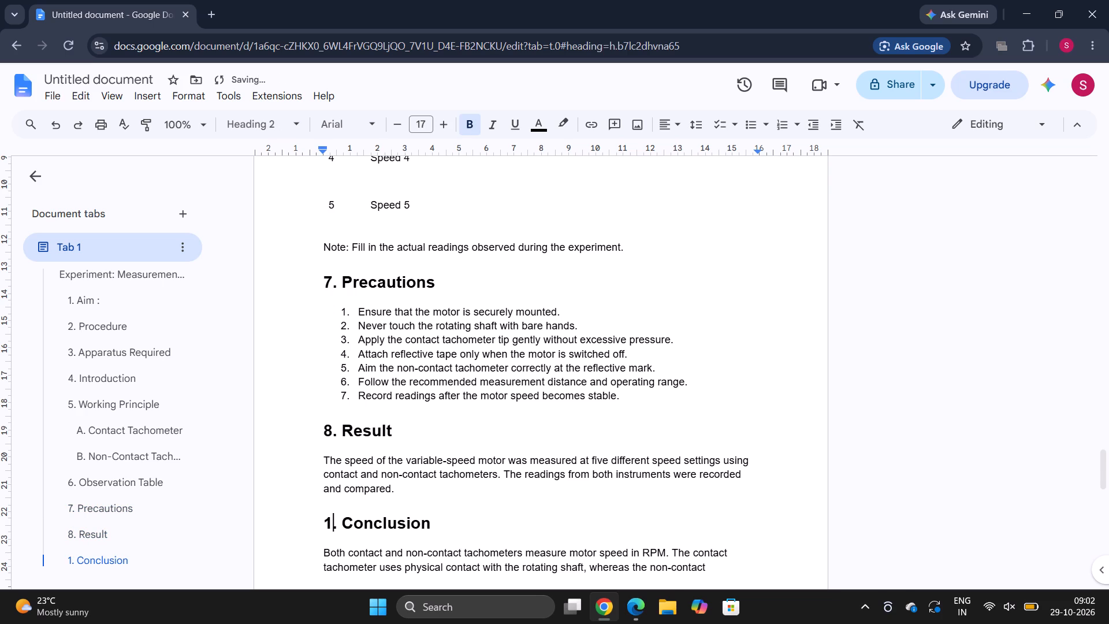
{"action": "key", "text": "BackSpace"}
{"action": "key", "text": "9"}
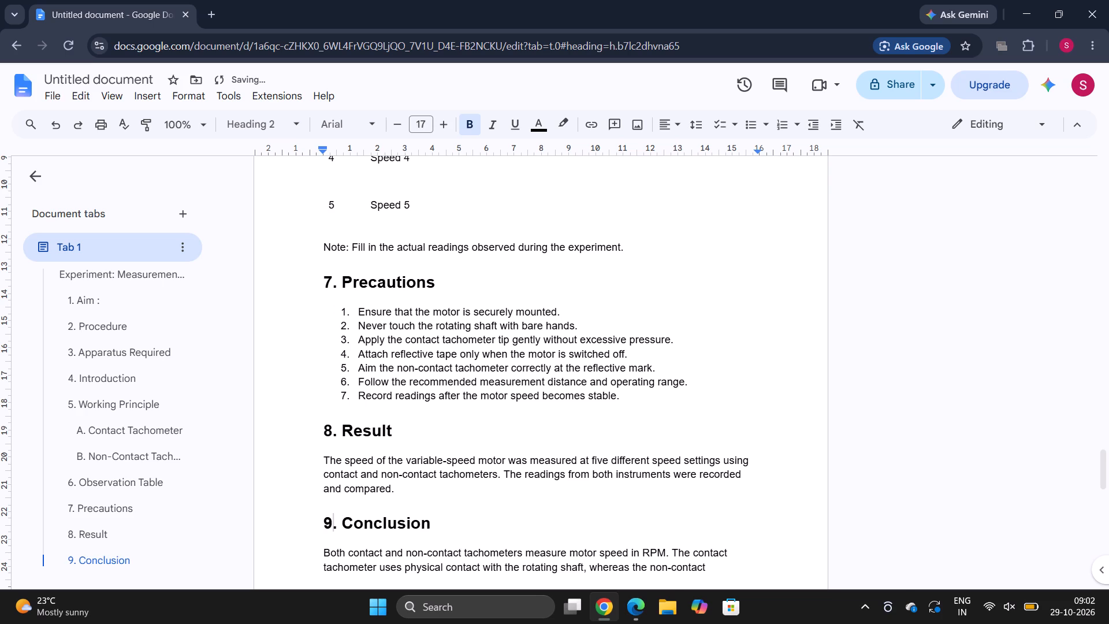
Reduce the font size of the "9. Conclusion" heading to 13.
{"action": "left_click_drag", "start_coordinate": [308, 528], "coordinate": [382, 529]}
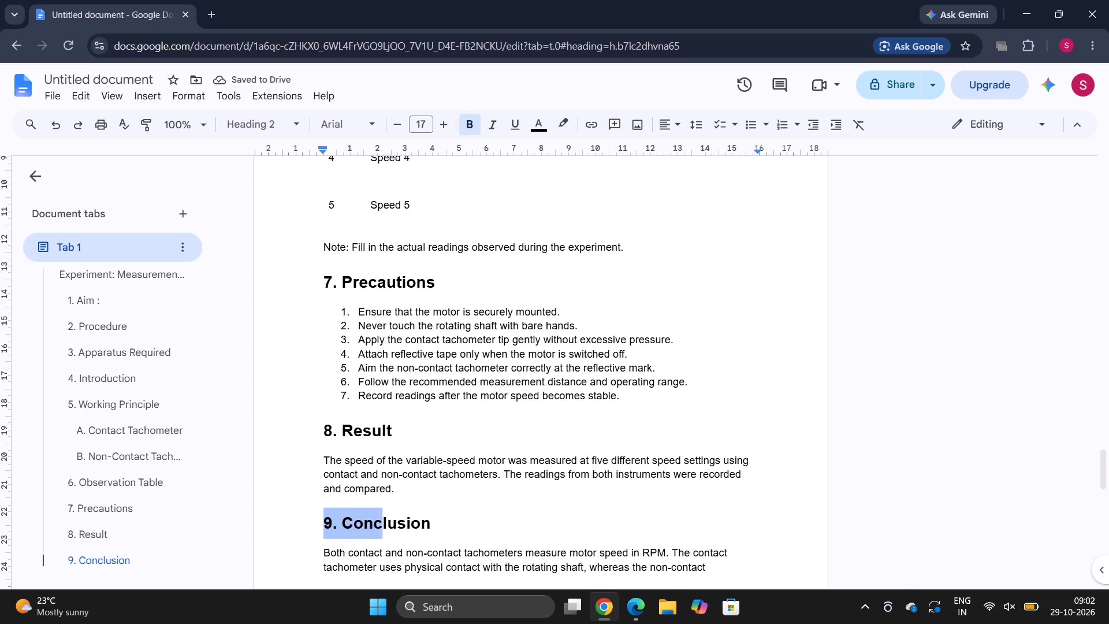
{"action": "left_click_drag", "start_coordinate": [382, 529], "coordinate": [433, 532]}
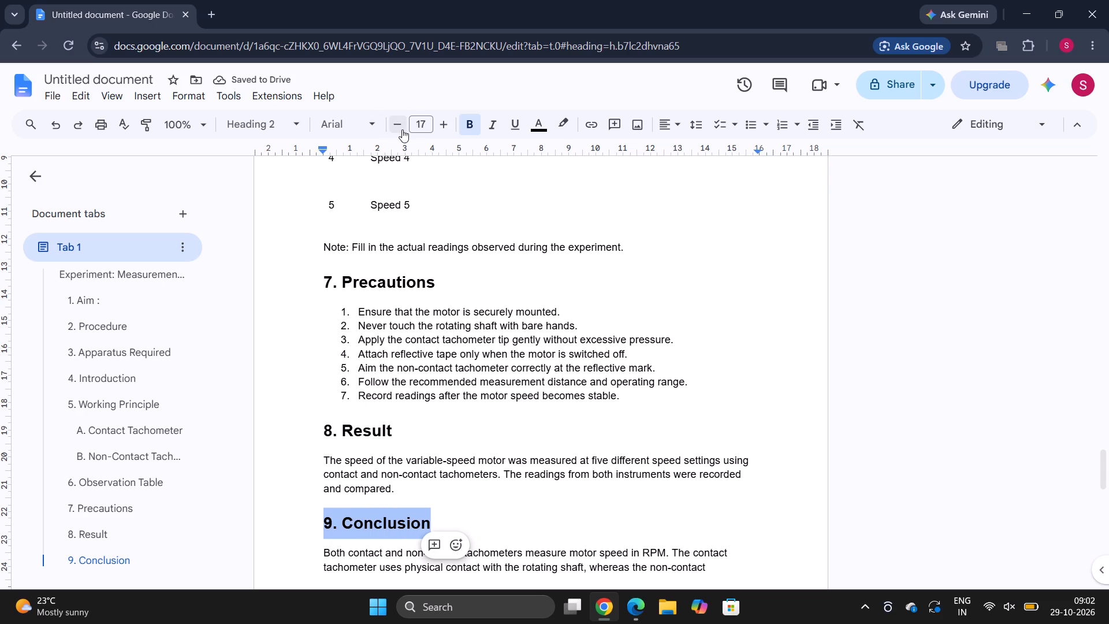
{"action": "triple_click", "coordinate": [402, 129]}
{"action": "left_click", "coordinate": [402, 129]}
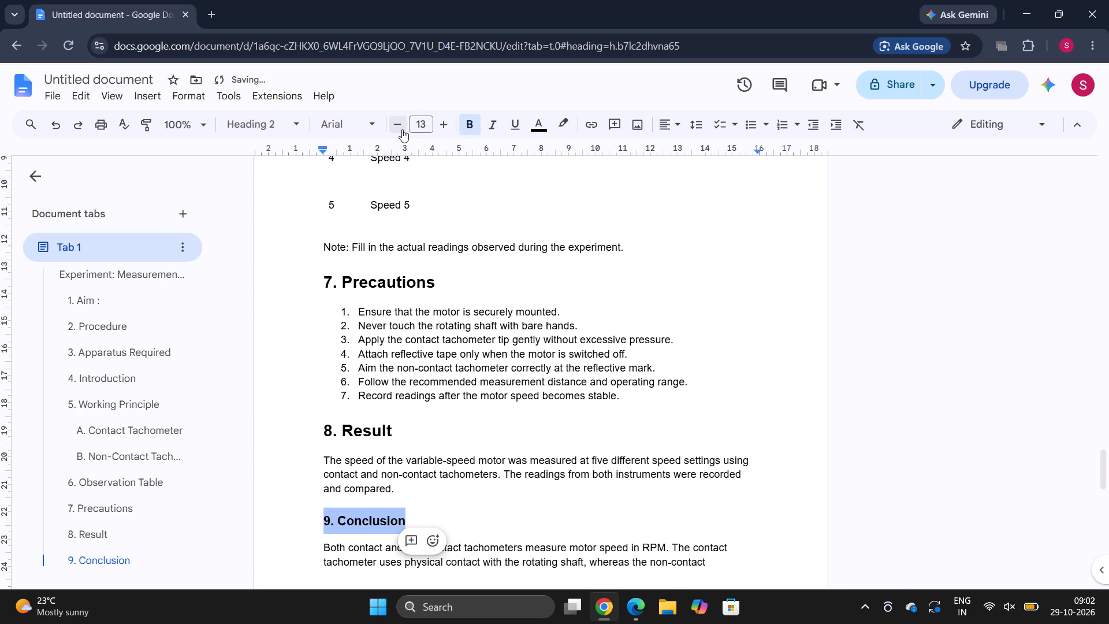
Reduce the font size of the "8. Result" heading to 13.
{"action": "right_click_drag", "start_coordinate": [312, 428], "coordinate": [329, 429]}
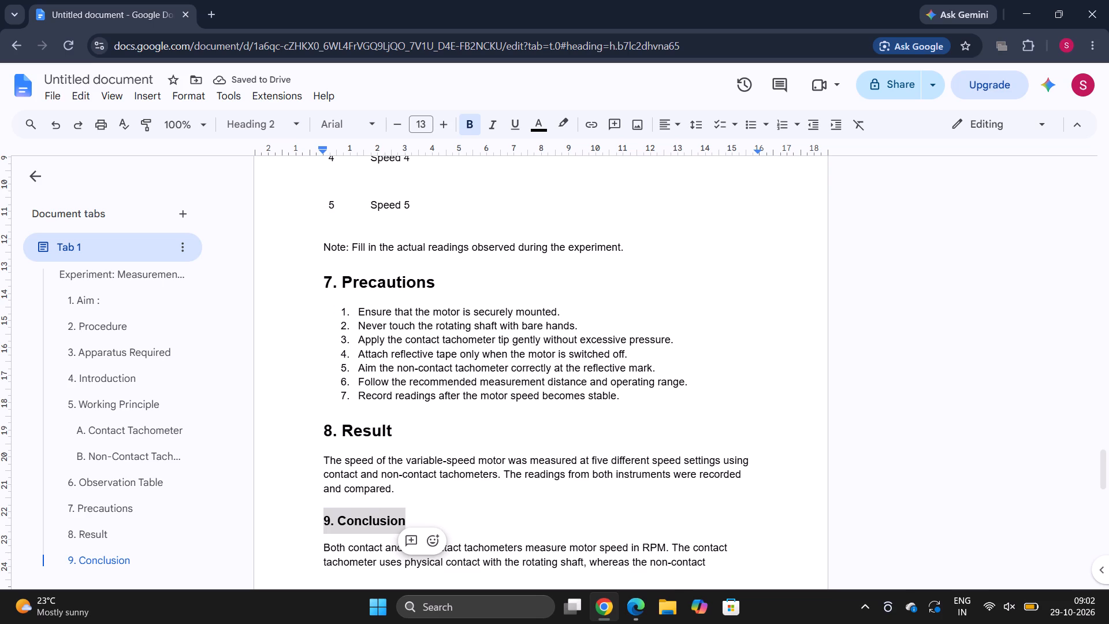
{"action": "right_click_drag", "start_coordinate": [329, 429], "coordinate": [357, 430]}
{"action": "left_click", "coordinate": [310, 434]}
{"action": "left_click_drag", "start_coordinate": [310, 434], "coordinate": [350, 439]}
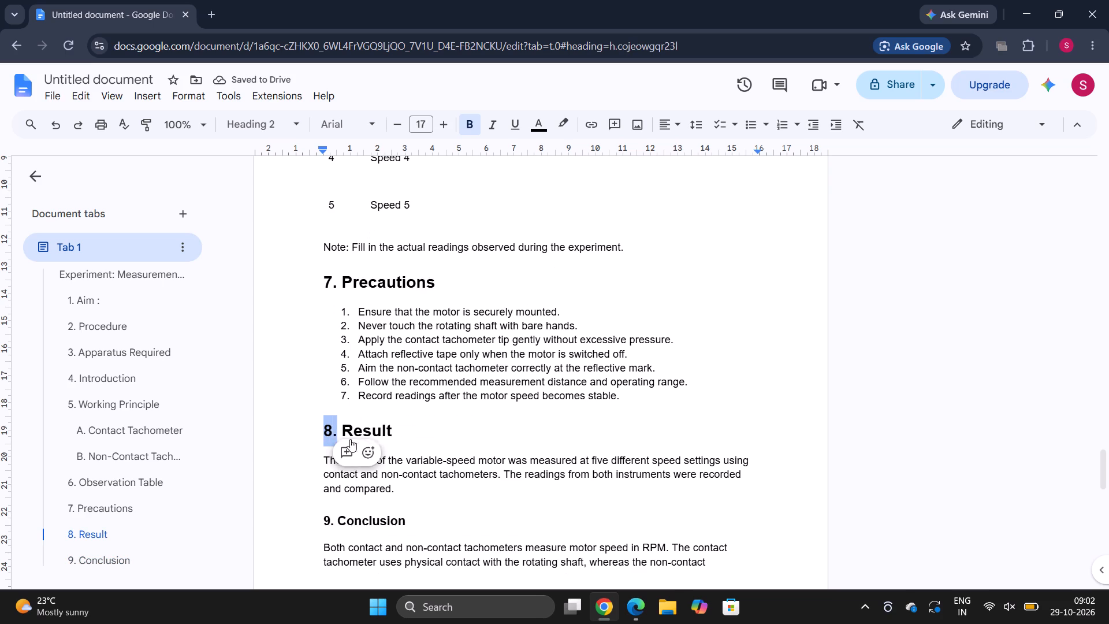
{"action": "left_click_drag", "start_coordinate": [350, 439], "coordinate": [386, 431]}
{"action": "double_click", "coordinate": [392, 132]}
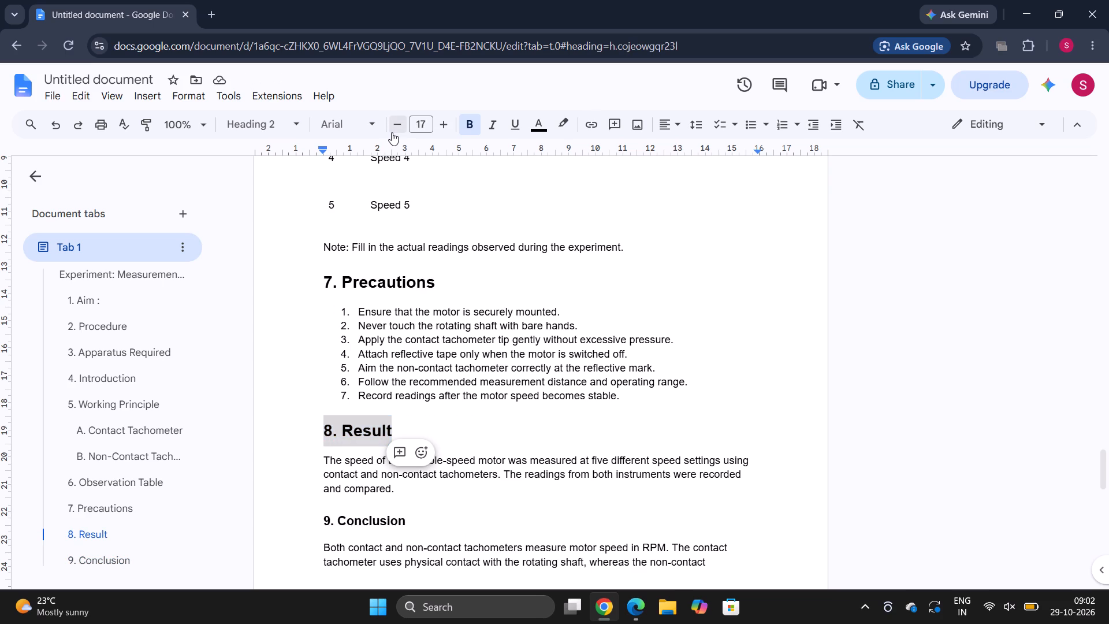
{"action": "left_click", "coordinate": [392, 132]}
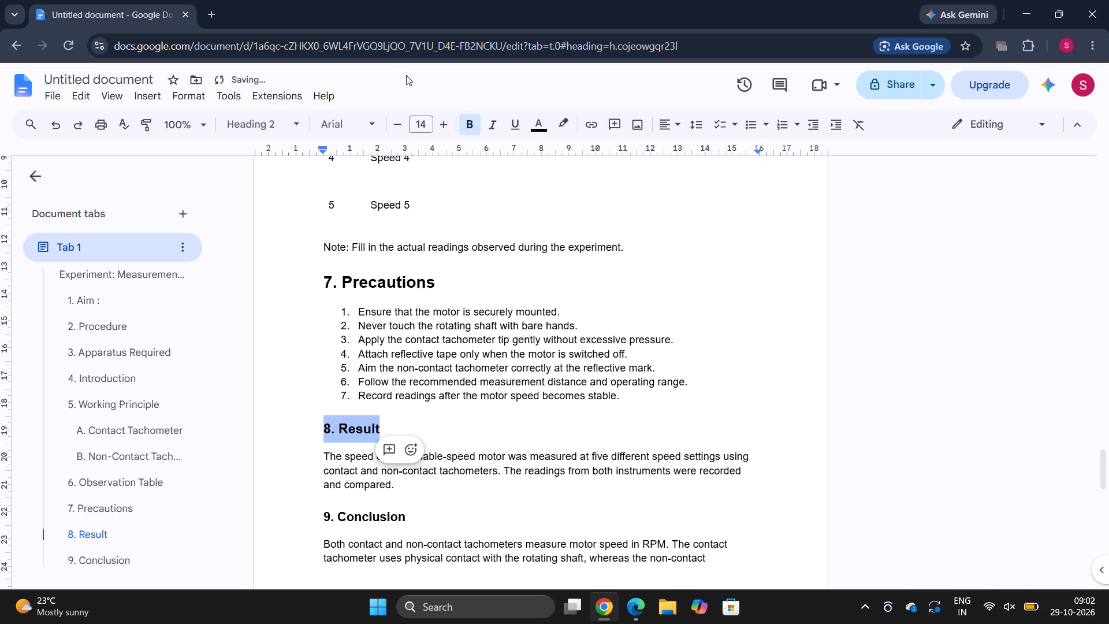
{"action": "left_click", "coordinate": [403, 130]}
Reduce the font size of the "7. Precautions" heading to 13.
{"action": "scroll", "coordinate": [358, 276], "scroll_direction": "up", "scroll_amount": 1}
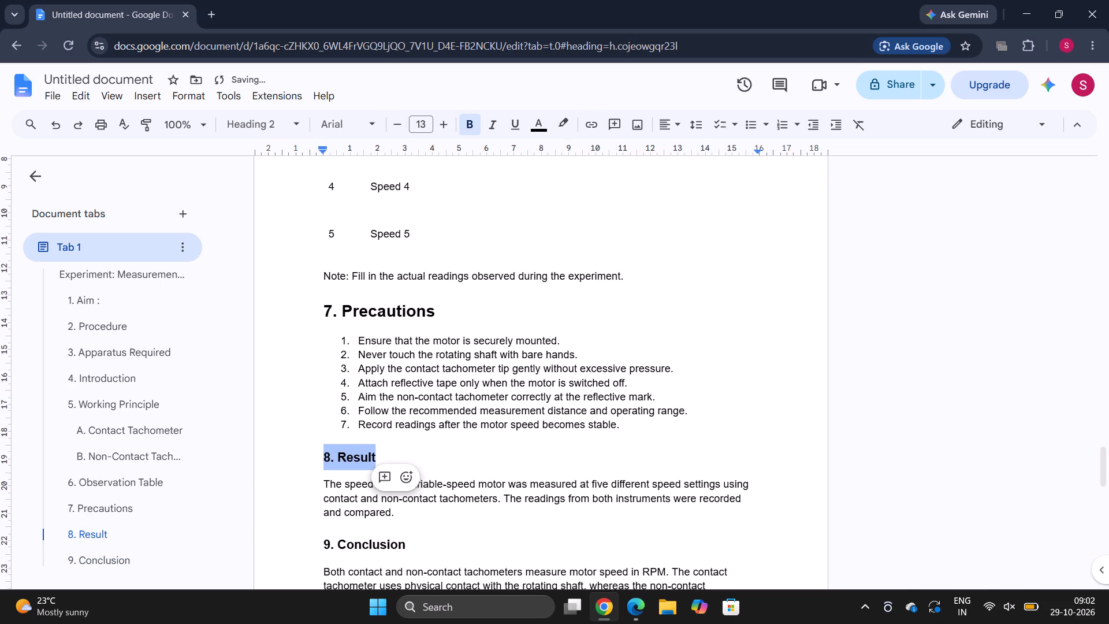
{"action": "left_click_drag", "start_coordinate": [312, 315], "coordinate": [440, 311]}
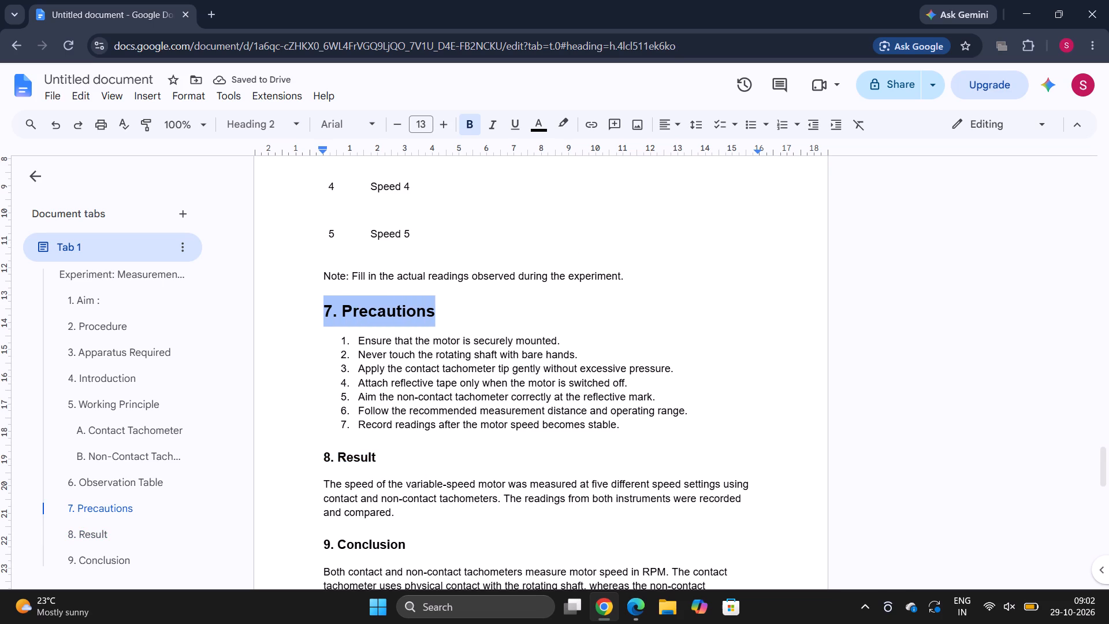
{"action": "double_click", "coordinate": [399, 121]}
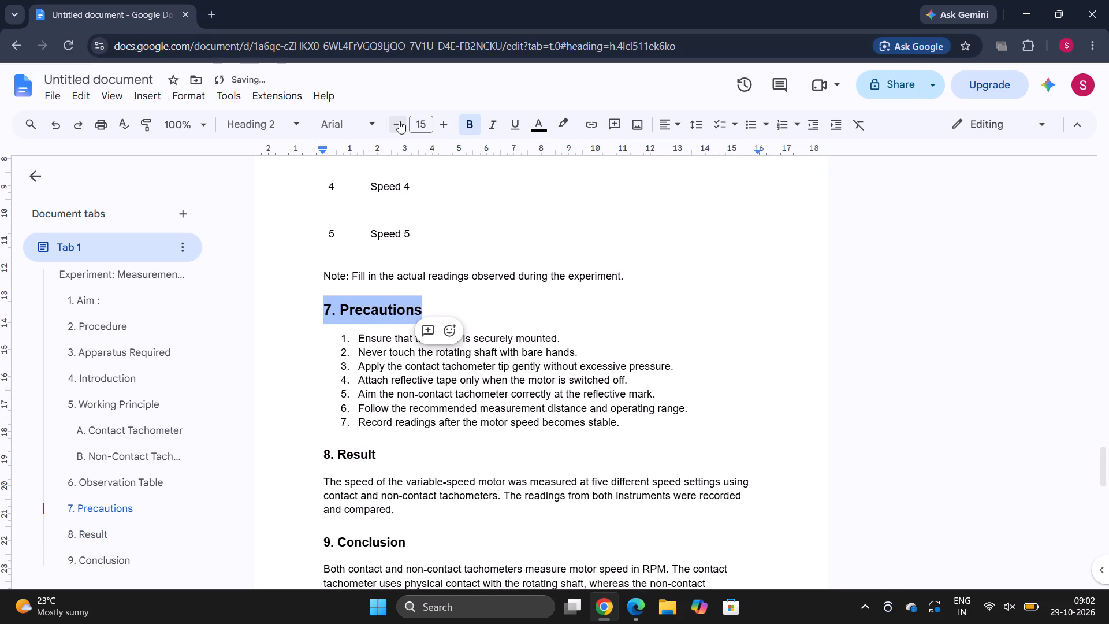
{"action": "left_click", "coordinate": [399, 121]}
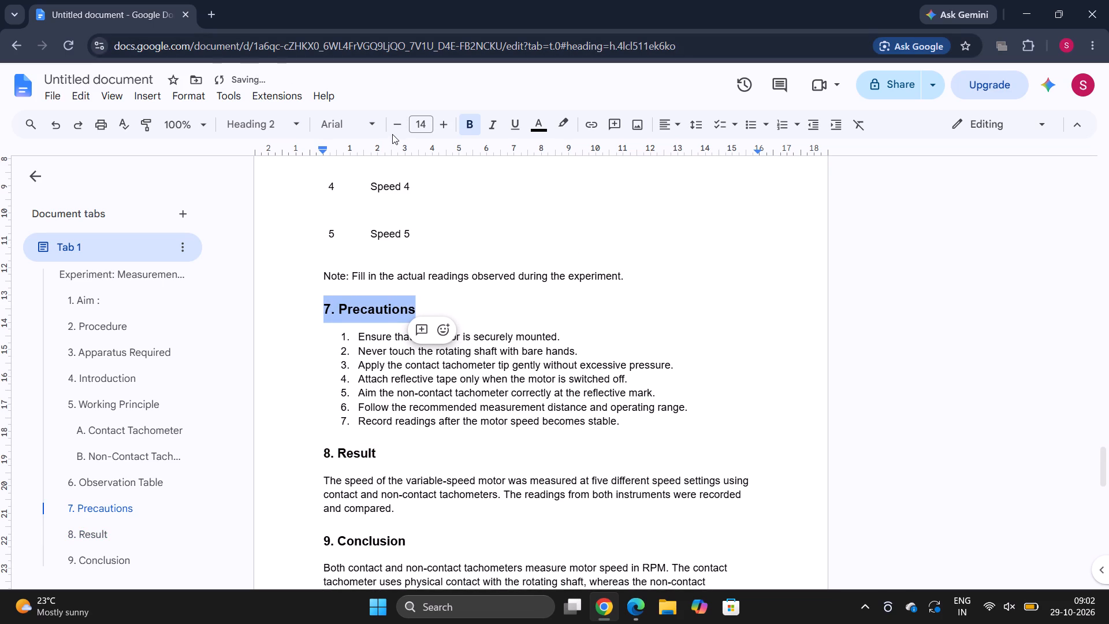
{"action": "left_click", "coordinate": [395, 132]}
{"action": "left_click", "coordinate": [496, 403]}
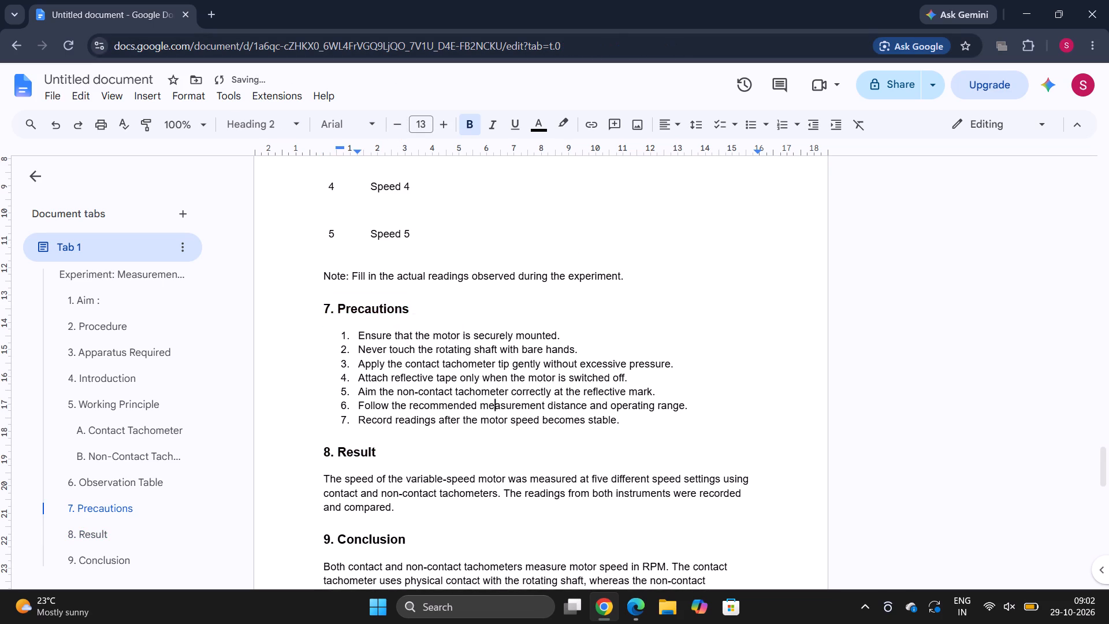
Review the document's layout and headings, from the non-contact tachometer section back to the experiment title on the first page.
{"action": "scroll", "coordinate": [496, 403], "scroll_direction": "up", "scroll_amount": 11}
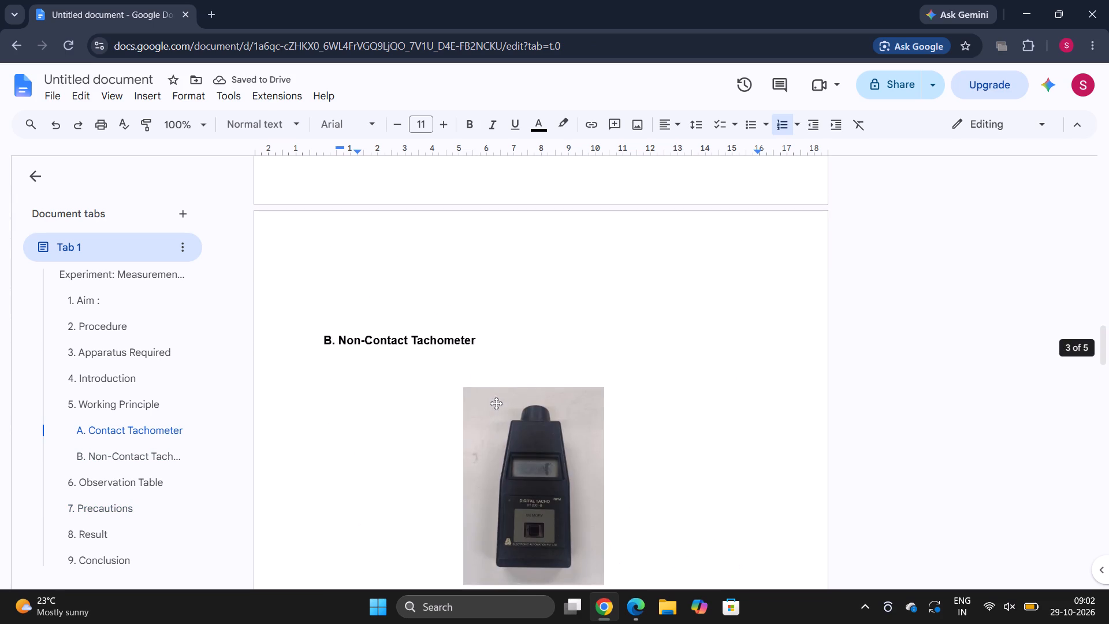
{"action": "scroll", "coordinate": [496, 403], "scroll_direction": "down", "scroll_amount": 2}
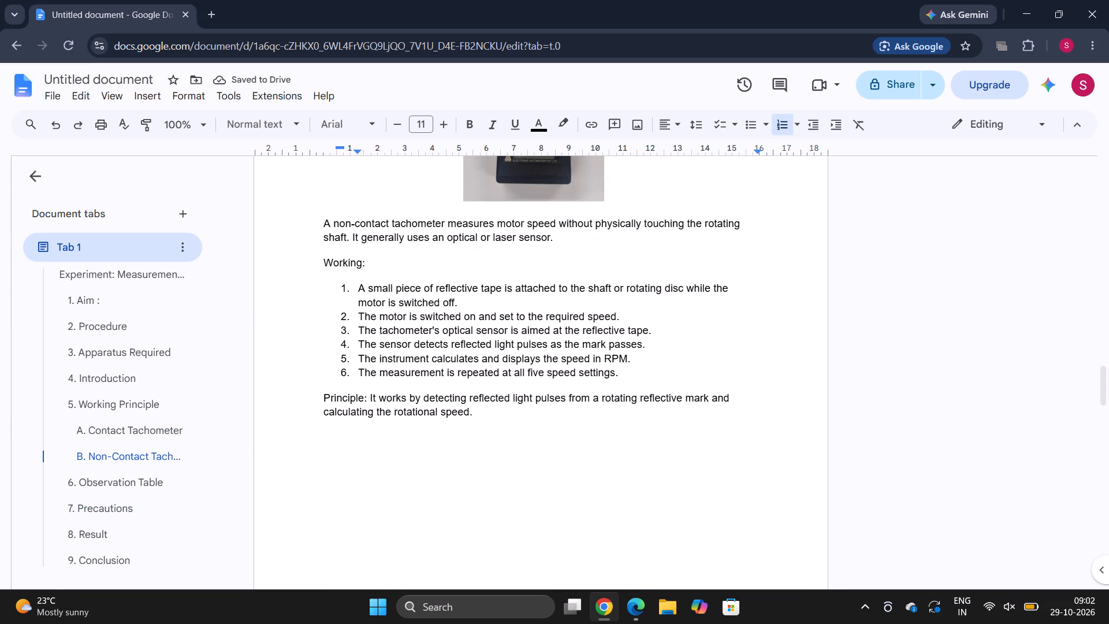
{"action": "scroll", "coordinate": [496, 403], "scroll_direction": "down", "scroll_amount": 1}
{"action": "scroll", "coordinate": [496, 403], "scroll_direction": "up", "scroll_amount": 13}
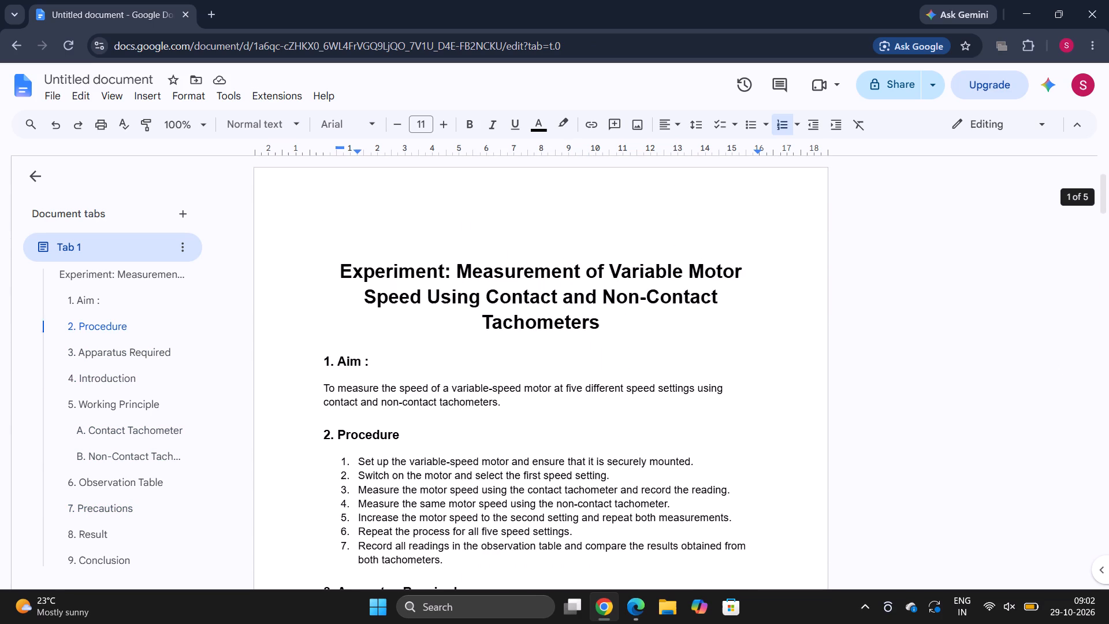
{"action": "scroll", "coordinate": [496, 403], "scroll_direction": "up", "scroll_amount": 2}
{"action": "scroll", "coordinate": [496, 403], "scroll_direction": "down", "scroll_amount": 1}
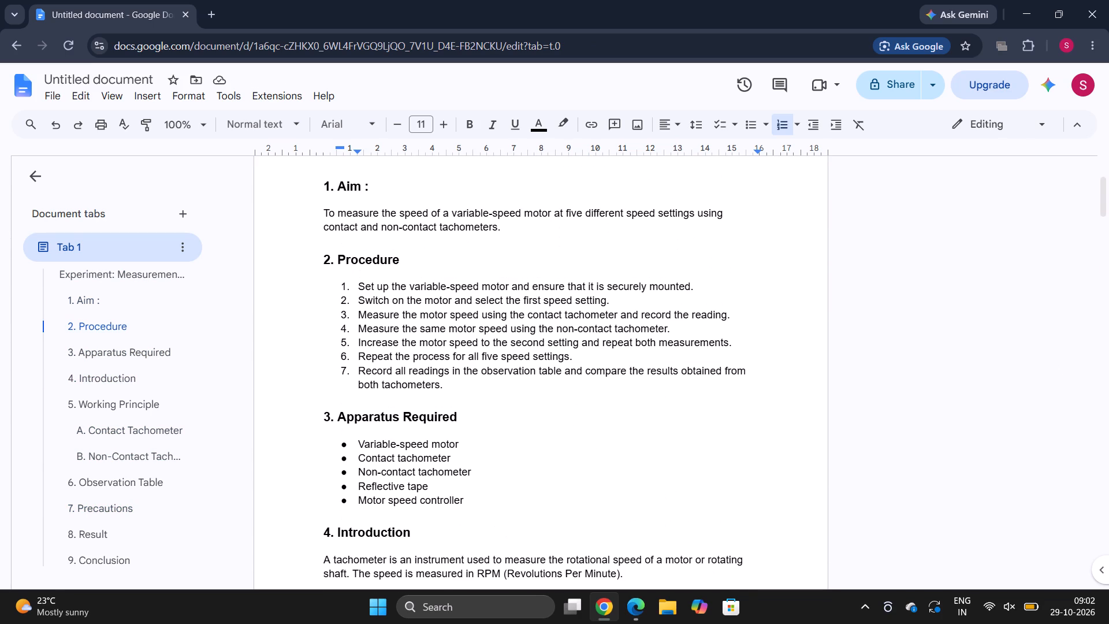
{"action": "scroll", "coordinate": [496, 403], "scroll_direction": "down", "scroll_amount": 1}
{"action": "scroll", "coordinate": [496, 403], "scroll_direction": "up", "scroll_amount": 1}
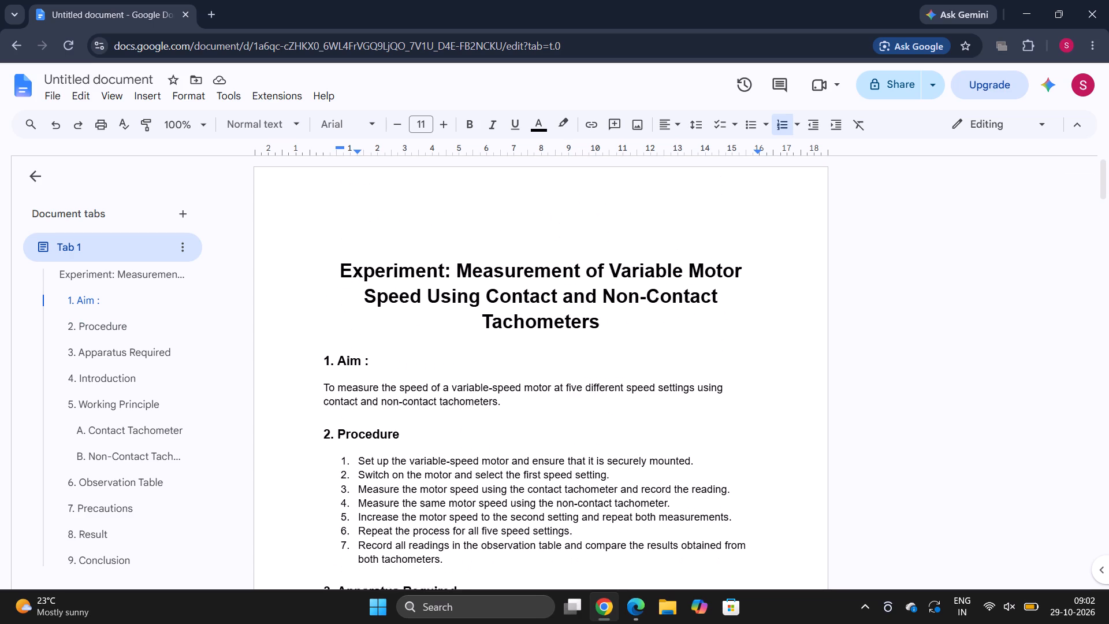
{"action": "scroll", "coordinate": [496, 403], "scroll_direction": "up", "scroll_amount": 1}
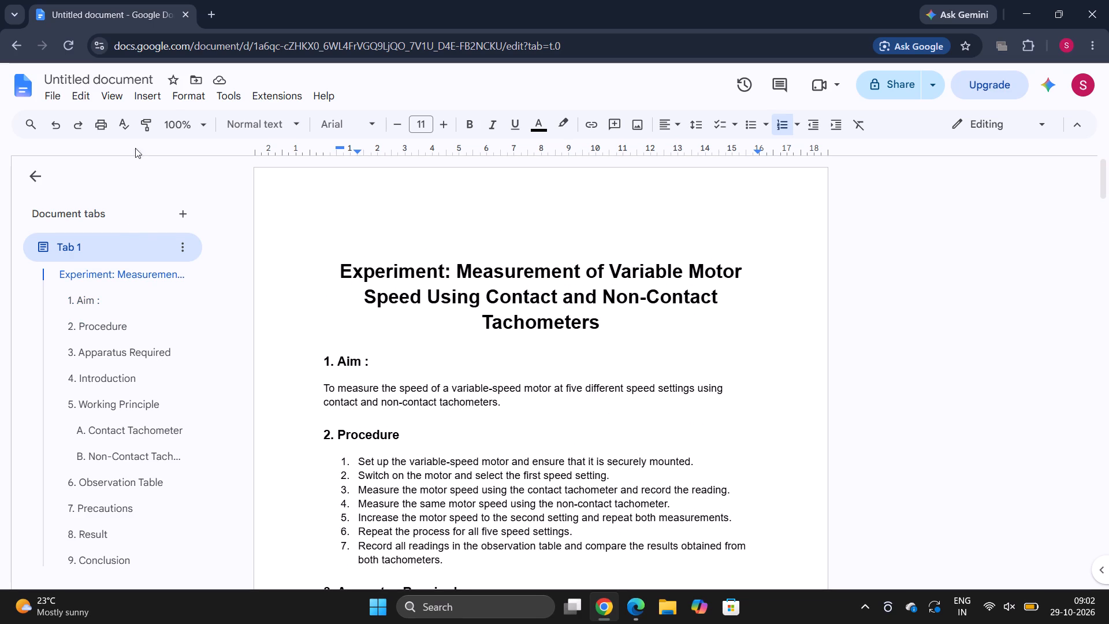
Rename the untitled document as Tacometer.
{"action": "left_click", "coordinate": [122, 78]}
{"action": "key", "text": "BackSpace"}
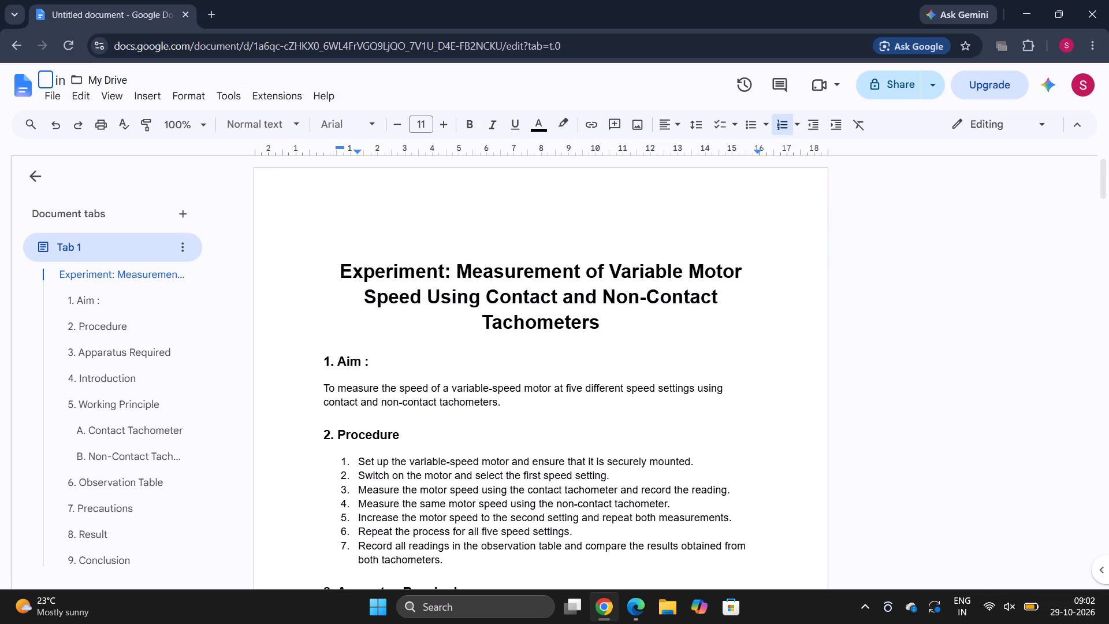
{"action": "type", "text": "Ta"}
{"action": "type", "text": "cometwer"}
{"action": "key", "text": "space"}
{"action": "key", "text": "BackSpace"}
{"action": "key", "text": "BackSpace"}
{"action": "key", "text": "BackSpace"}
{"action": "key", "text": "BackSpace"}
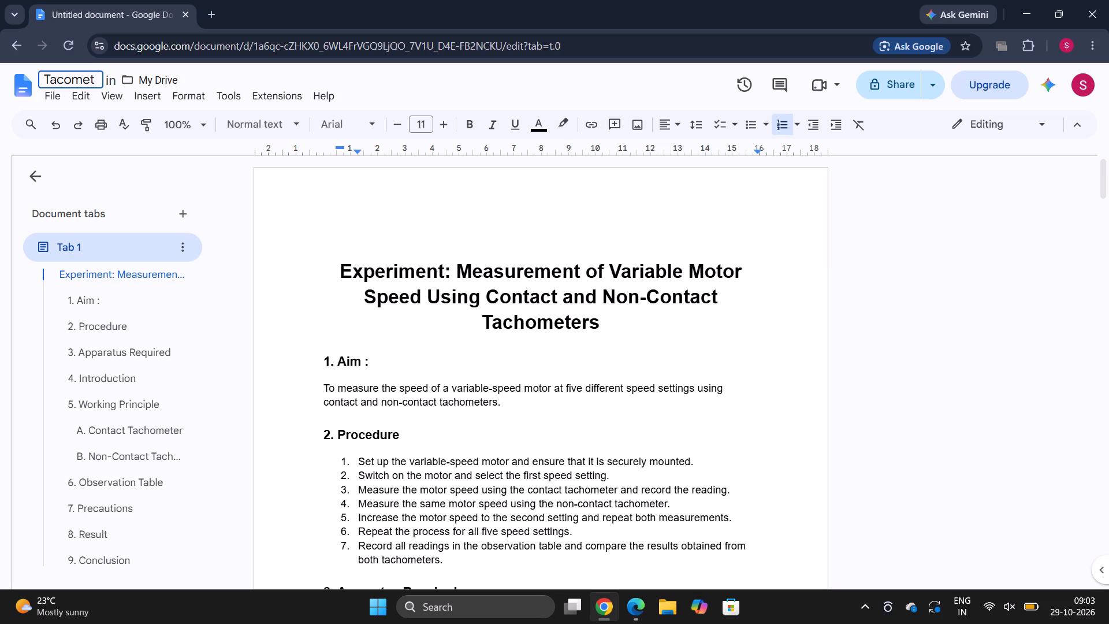
{"action": "type", "text": "er"}
{"action": "key", "text": "space"}
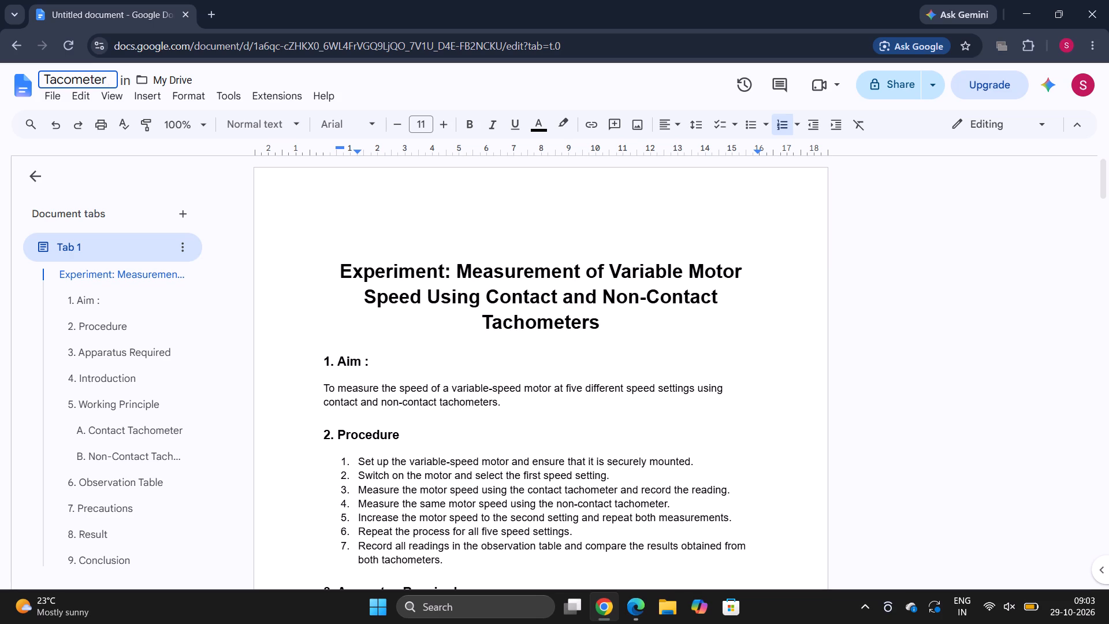
{"action": "key", "text": "Return"}
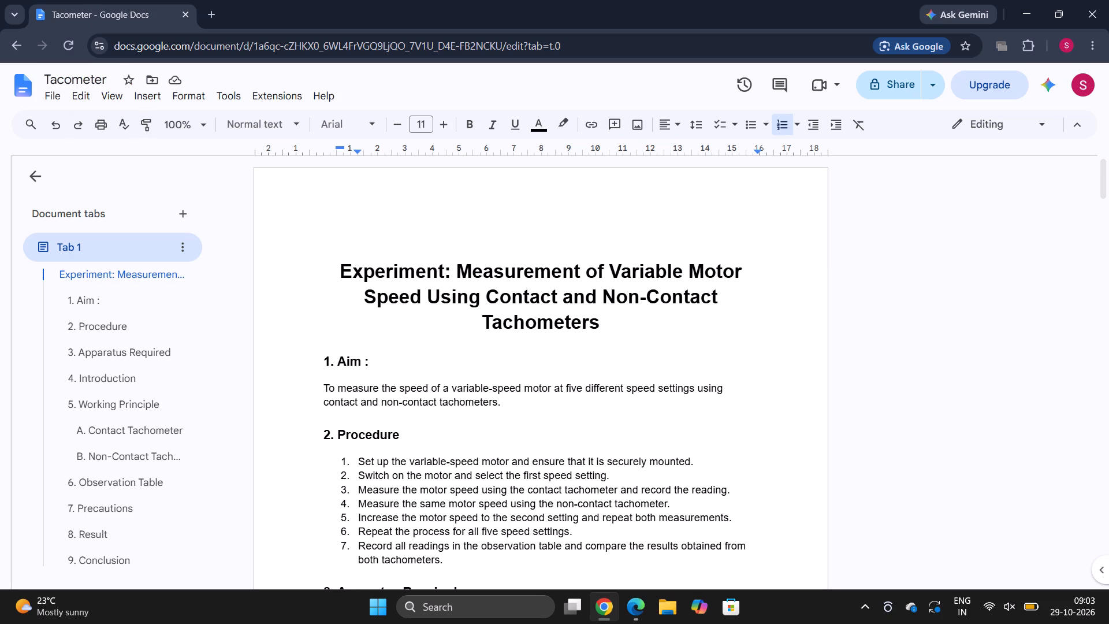
Delete the sentence "The speed is measured in RPM (Revolutions Per Minute)." from the Introduction, keeping its two paragraphs separate.
{"action": "scroll", "coordinate": [778, 432], "scroll_direction": "down", "scroll_amount": 1}
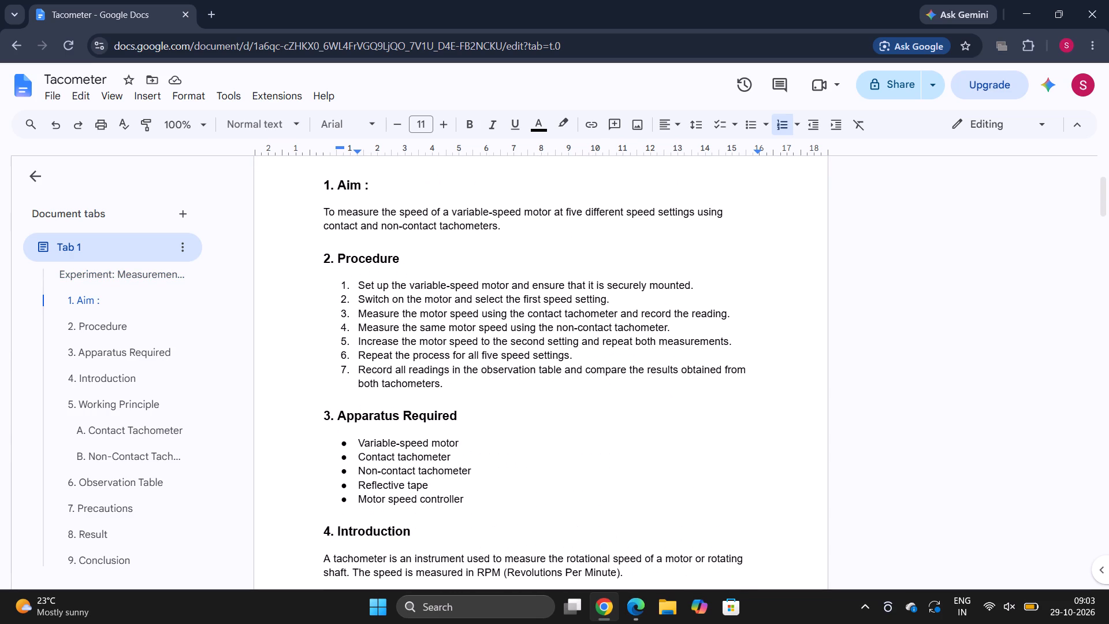
{"action": "scroll", "coordinate": [778, 432], "scroll_direction": "down", "scroll_amount": 2}
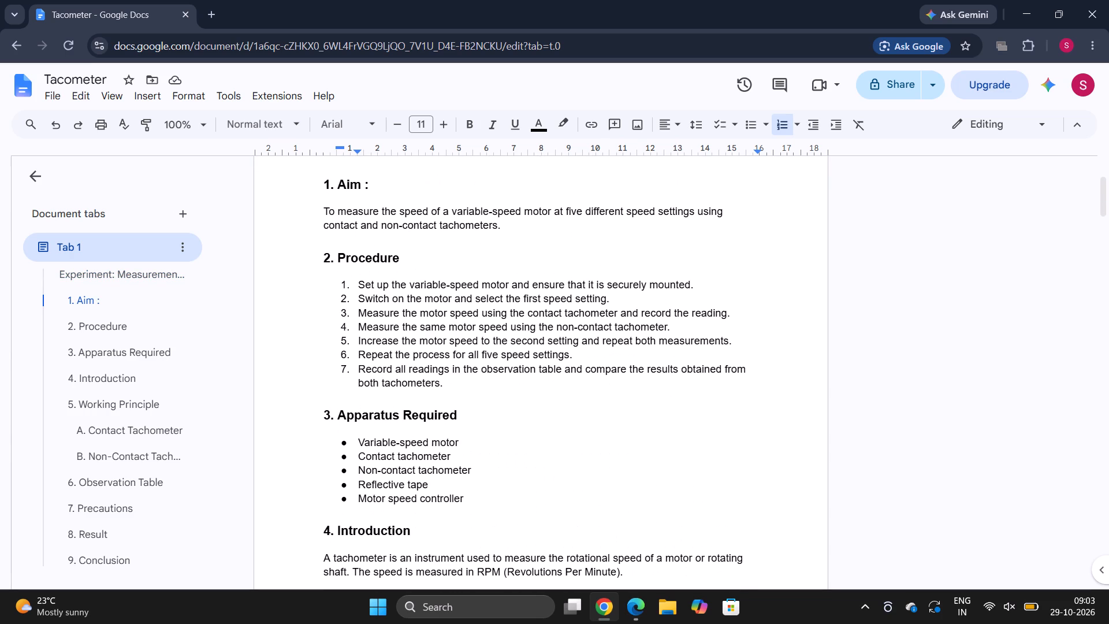
{"action": "scroll", "coordinate": [778, 432], "scroll_direction": "down", "scroll_amount": 1}
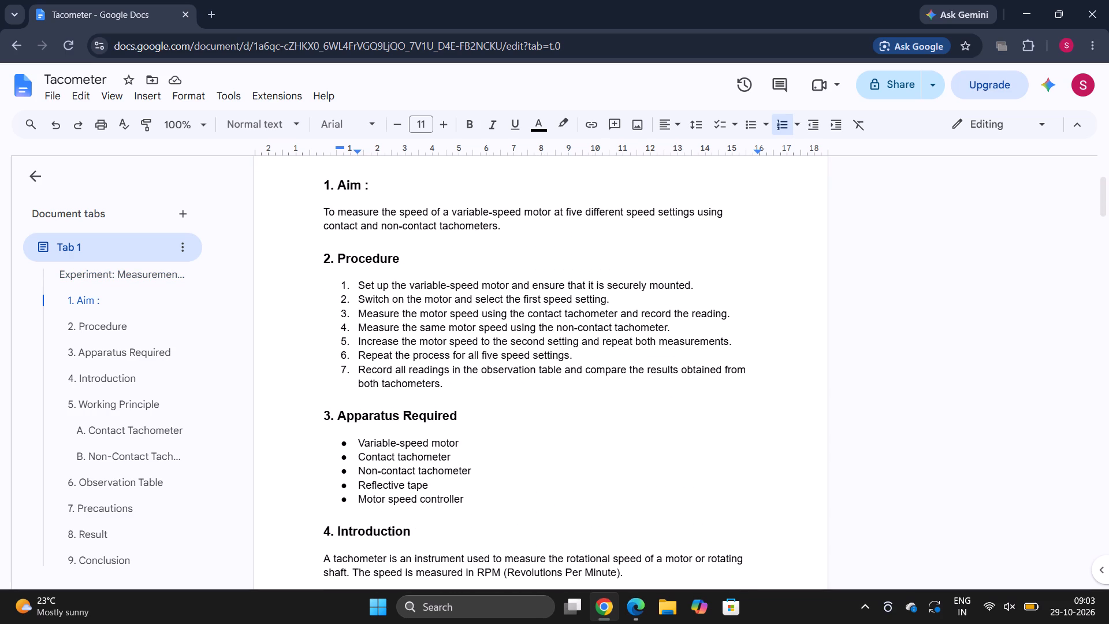
{"action": "scroll", "coordinate": [557, 509], "scroll_direction": "down", "scroll_amount": 2}
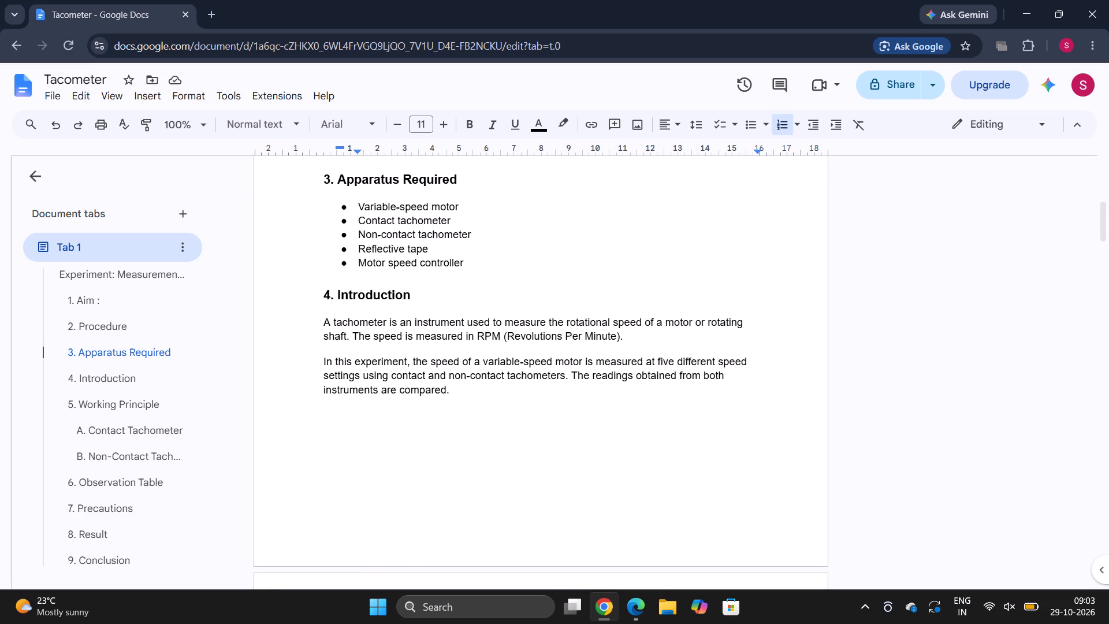
{"action": "left_click_drag", "start_coordinate": [353, 336], "coordinate": [486, 339]}
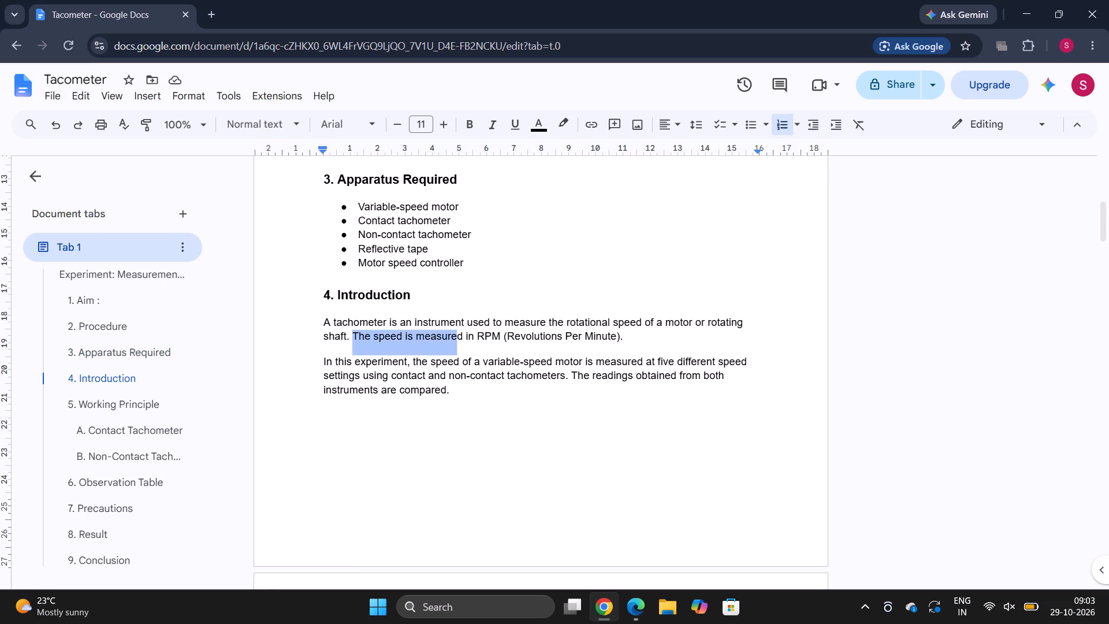
{"action": "left_click_drag", "start_coordinate": [486, 339], "coordinate": [594, 337]}
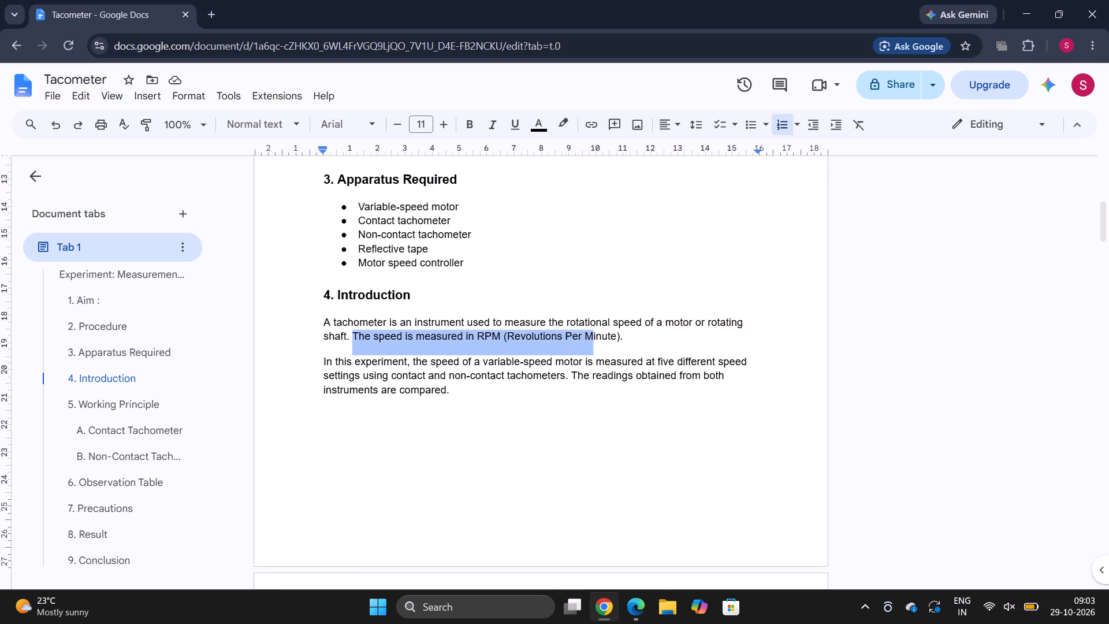
{"action": "left_click_drag", "start_coordinate": [594, 337], "coordinate": [652, 343]}
{"action": "left_click_drag", "start_coordinate": [652, 343], "coordinate": [653, 337]}
{"action": "key", "text": "BackSpace"}
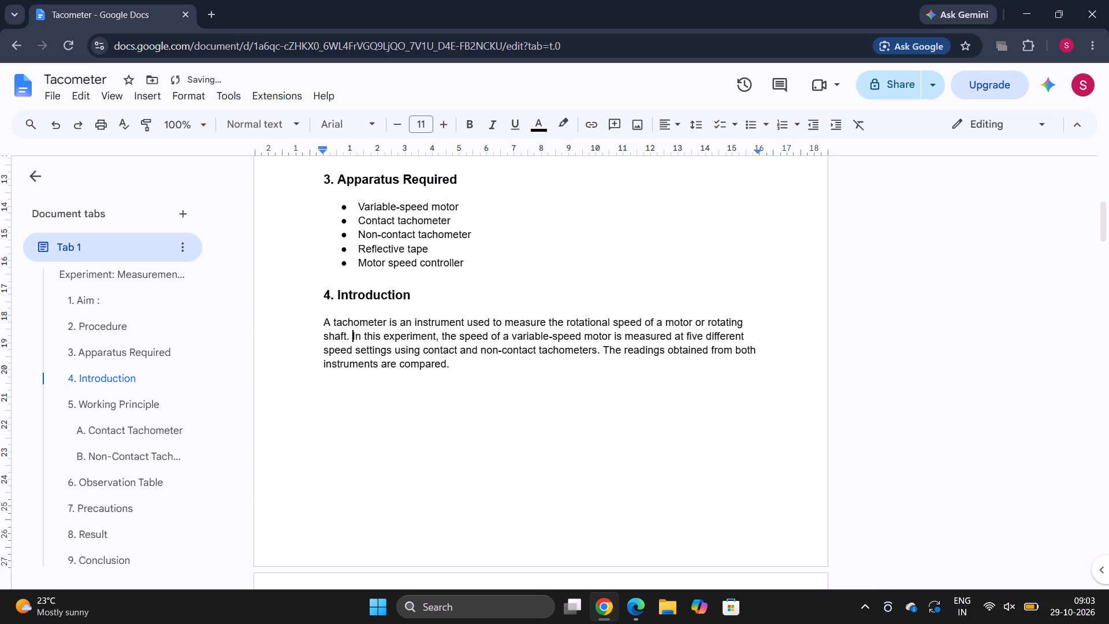
{"action": "key", "text": "Return"}
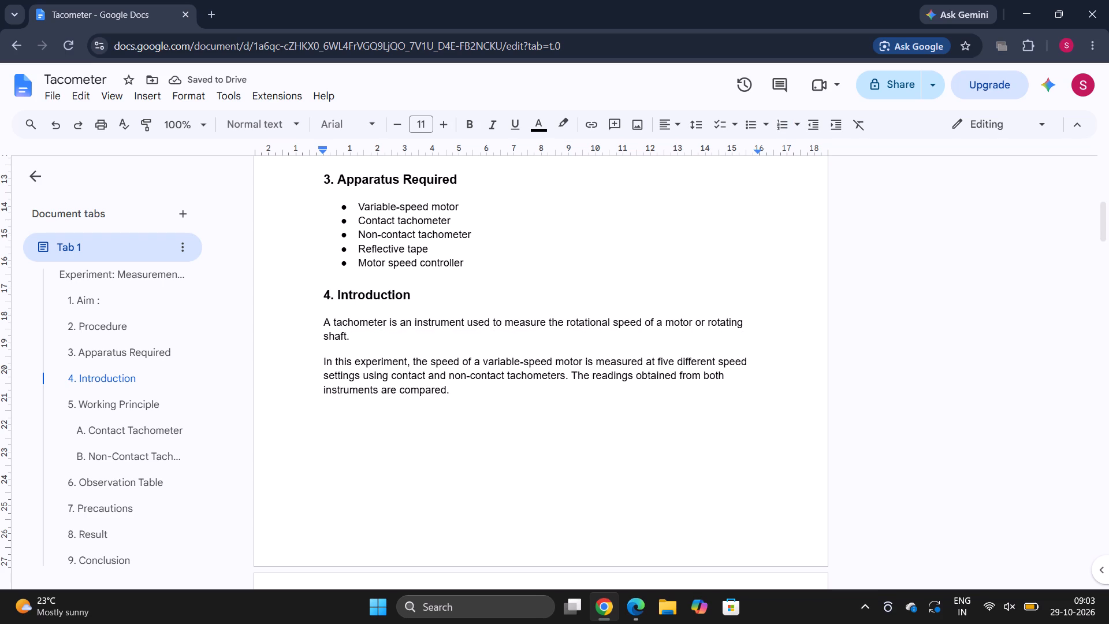
Remove "in RPM" from the third working point of the Contact Tachometer section, keeping the full stop.
{"action": "scroll", "coordinate": [482, 404], "scroll_direction": "down", "scroll_amount": 5}
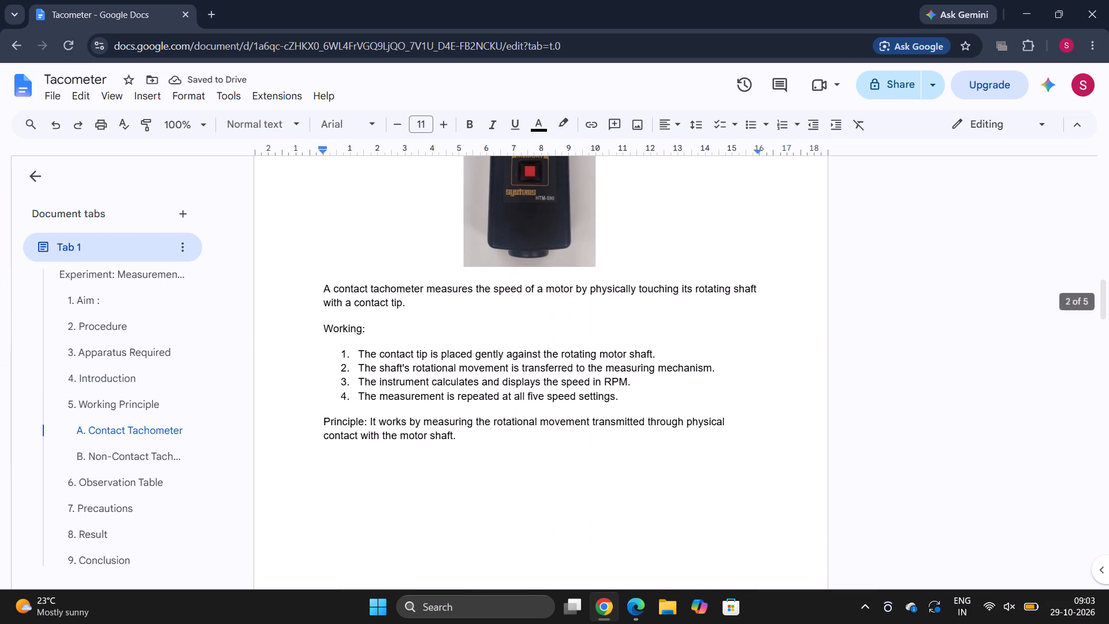
{"action": "scroll", "coordinate": [482, 404], "scroll_direction": "down", "scroll_amount": 1}
{"action": "left_click", "coordinate": [630, 381]}
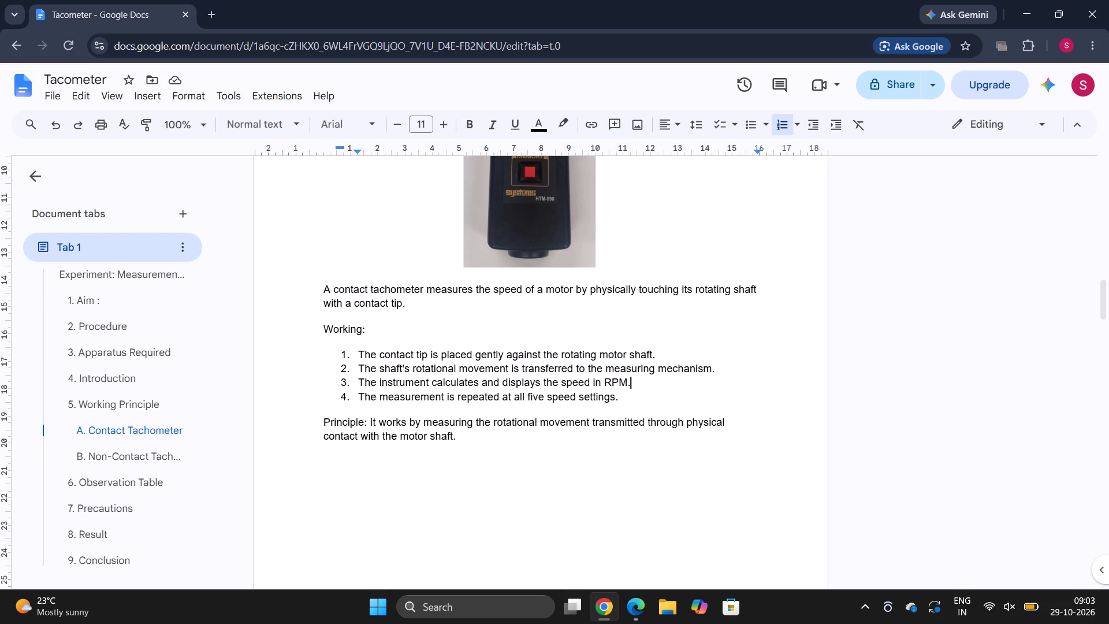
{"action": "key", "text": "Left"}
{"action": "key", "text": "BackSpace"}
{"action": "key", "text": "BackSpace"}
{"action": "key", "text": "BackSpace"}
{"action": "key", "text": "BackSpace"}
{"action": "key", "text": "BackSpace"}
{"action": "key", "text": "BackSpace"}
{"action": "key", "text": "BackSpace"}
Remove "in RPM" from the fifth working point of the Non-Contact Tachometer section, keeping the full stop.
{"action": "scroll", "coordinate": [679, 436], "scroll_direction": "down", "scroll_amount": 5}
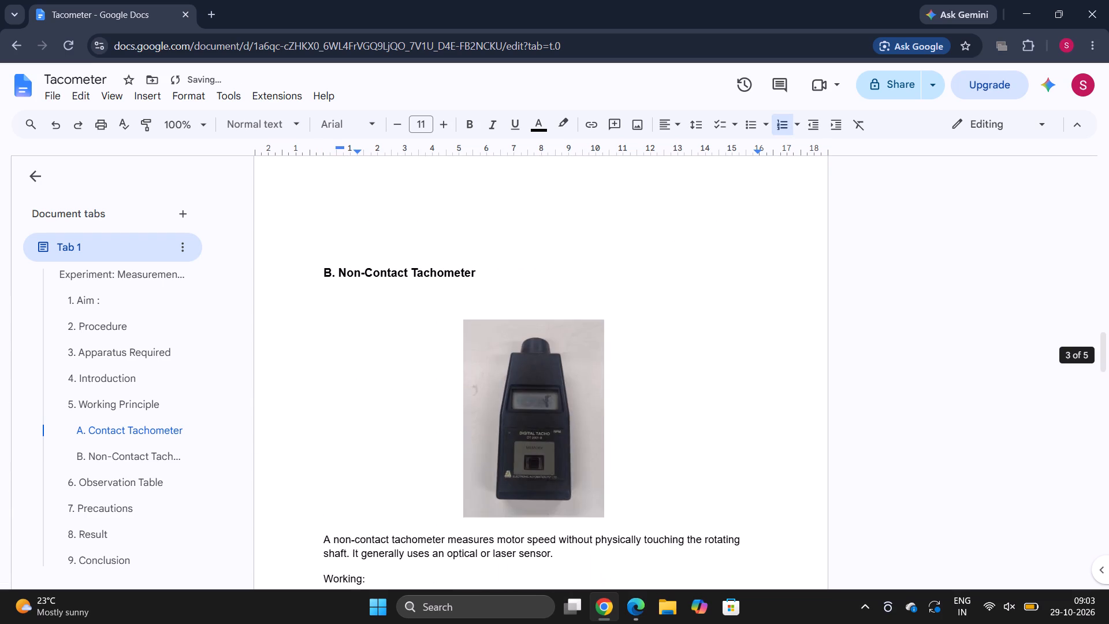
{"action": "scroll", "coordinate": [679, 436], "scroll_direction": "down", "scroll_amount": 2}
{"action": "left_click", "coordinate": [627, 425]}
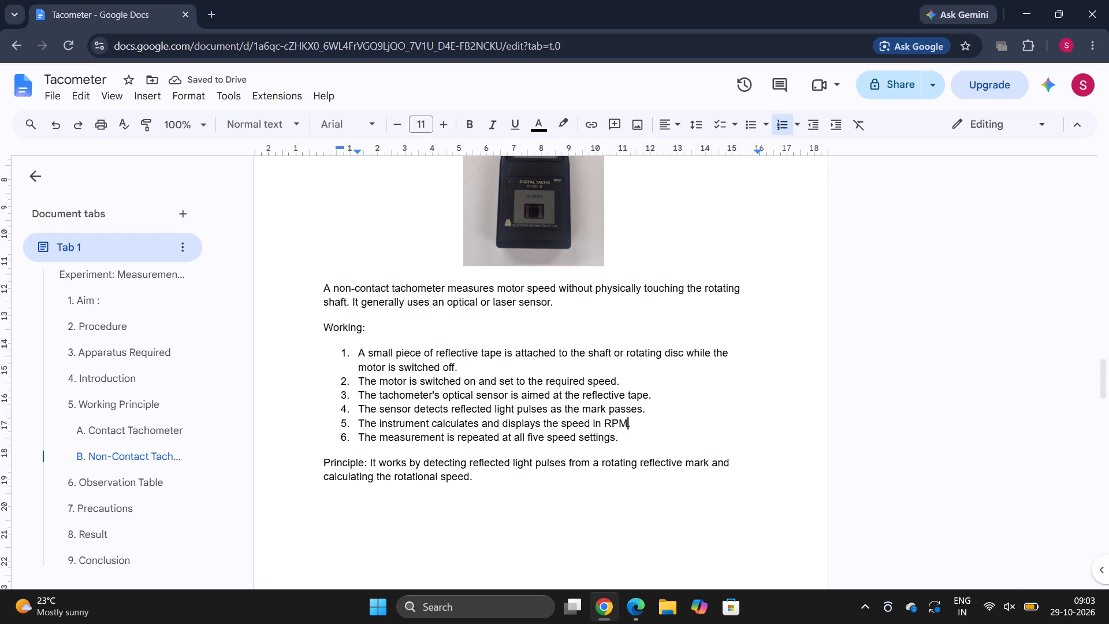
{"action": "key", "text": "BackSpace"}
{"action": "key", "text": "BackSpace"}
{"action": "key", "text": "BackSpace"}
{"action": "key", "text": "BackSpace"}
{"action": "key", "text": "BackSpace"}
{"action": "key", "text": "BackSpace"}
{"action": "key", "text": "BackSpace"}
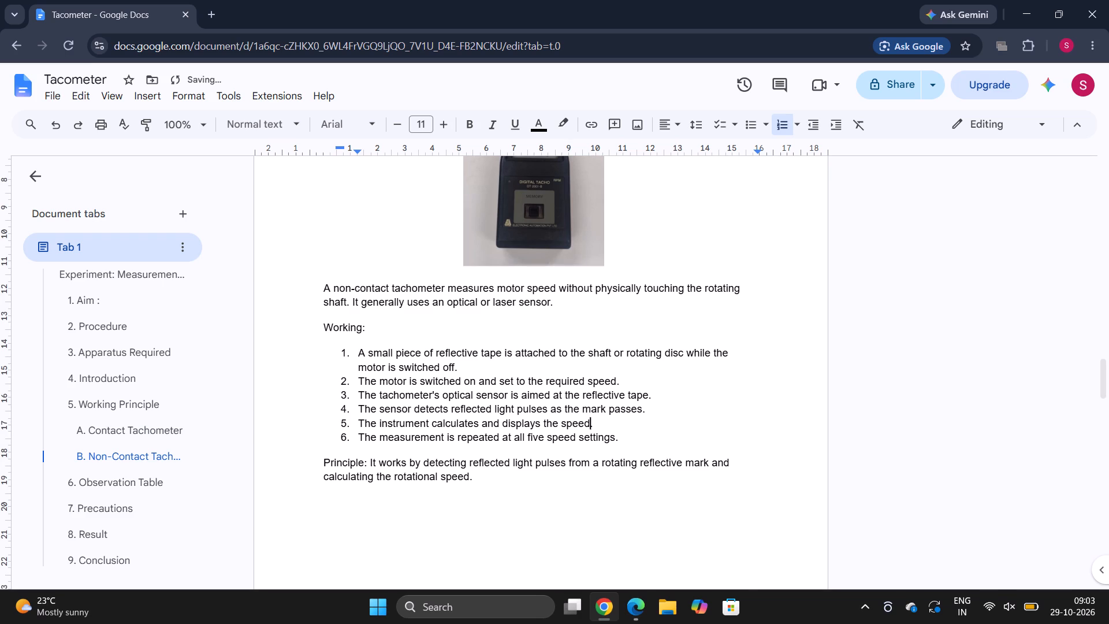
Examine the observation table's contact tachometer cells and review the sections from the contact tachometer through the conclusion.
{"action": "scroll", "coordinate": [606, 519], "scroll_direction": "down", "scroll_amount": 5}
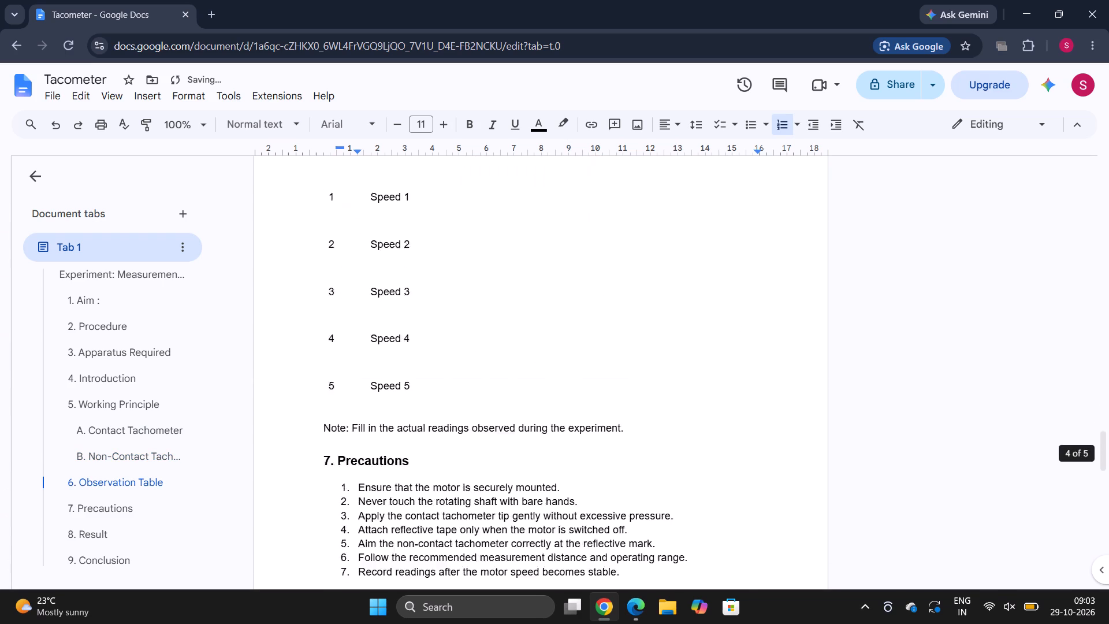
{"action": "left_click", "coordinate": [522, 285]}
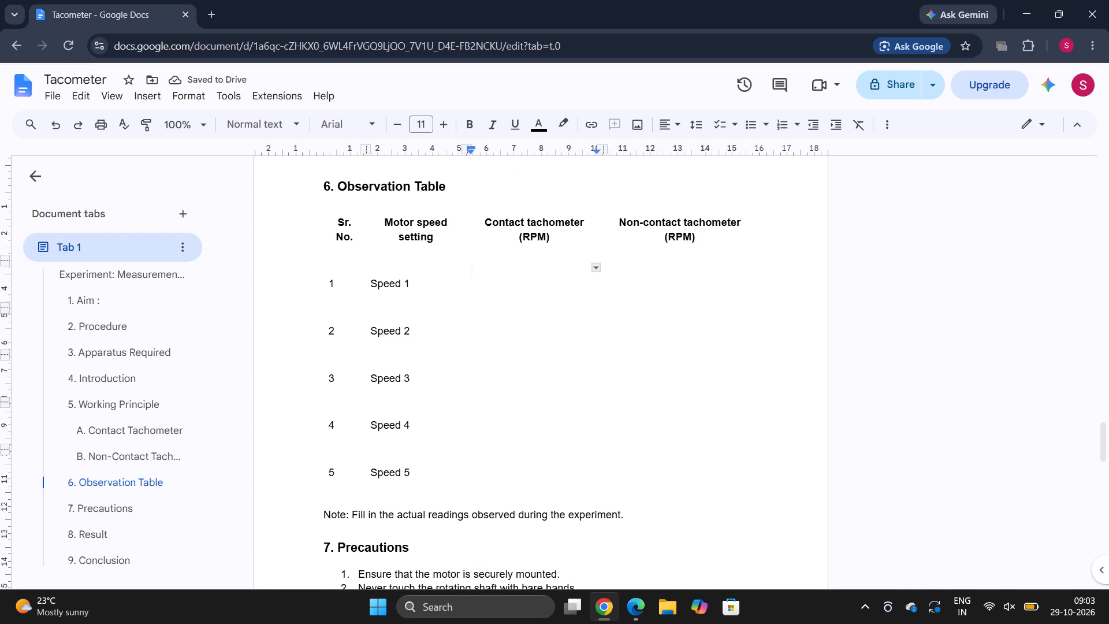
{"action": "left_click", "coordinate": [529, 339]}
{"action": "left_click", "coordinate": [533, 387]}
{"action": "left_click", "coordinate": [544, 458]}
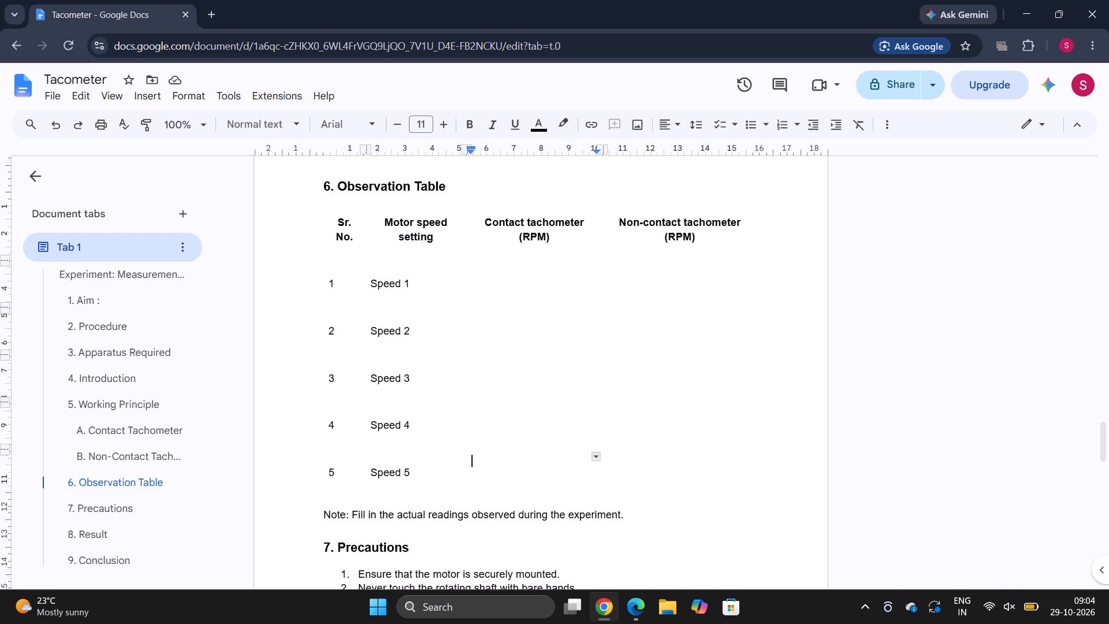
{"action": "scroll", "coordinate": [462, 421], "scroll_direction": "down", "scroll_amount": 7}
{"action": "scroll", "coordinate": [462, 421], "scroll_direction": "up", "scroll_amount": 7}
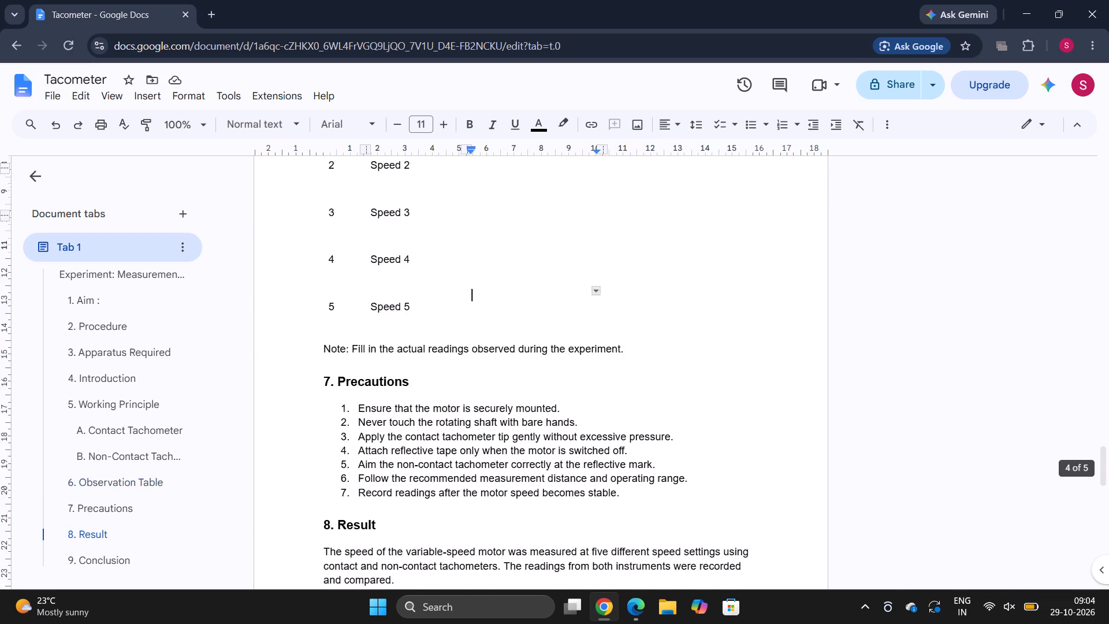
{"action": "scroll", "coordinate": [462, 421], "scroll_direction": "up", "scroll_amount": 10}
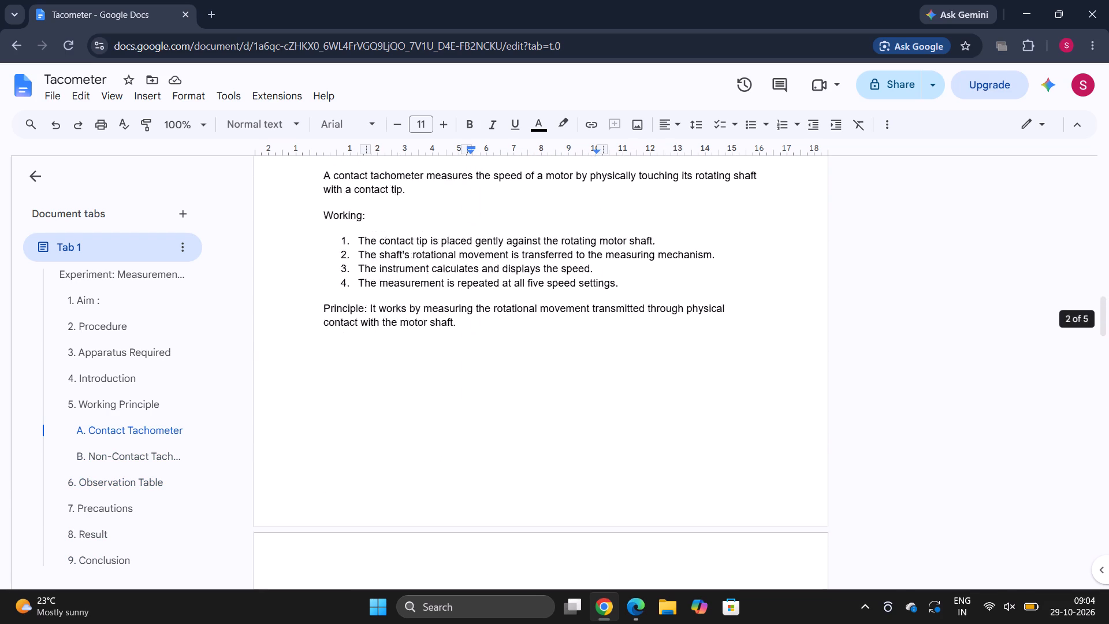
{"action": "scroll", "coordinate": [462, 421], "scroll_direction": "up", "scroll_amount": 2}
{"action": "scroll", "coordinate": [462, 421], "scroll_direction": "down", "scroll_amount": 6}
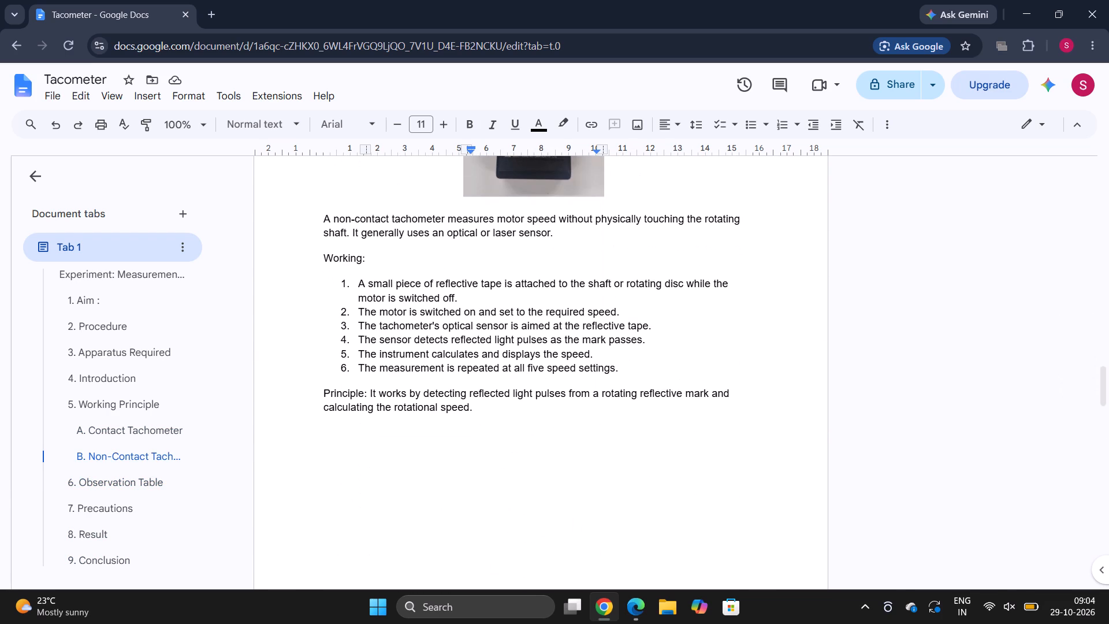
{"action": "scroll", "coordinate": [462, 421], "scroll_direction": "down", "scroll_amount": 6}
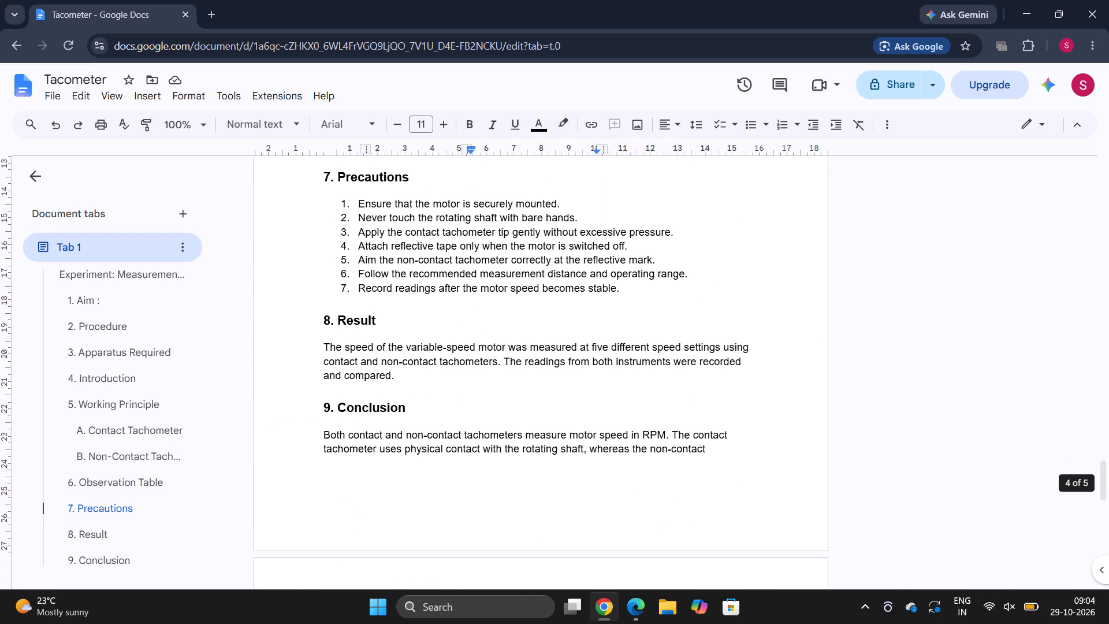
{"action": "scroll", "coordinate": [462, 421], "scroll_direction": "down", "scroll_amount": 2}
{"action": "scroll", "coordinate": [462, 421], "scroll_direction": "up", "scroll_amount": 5}
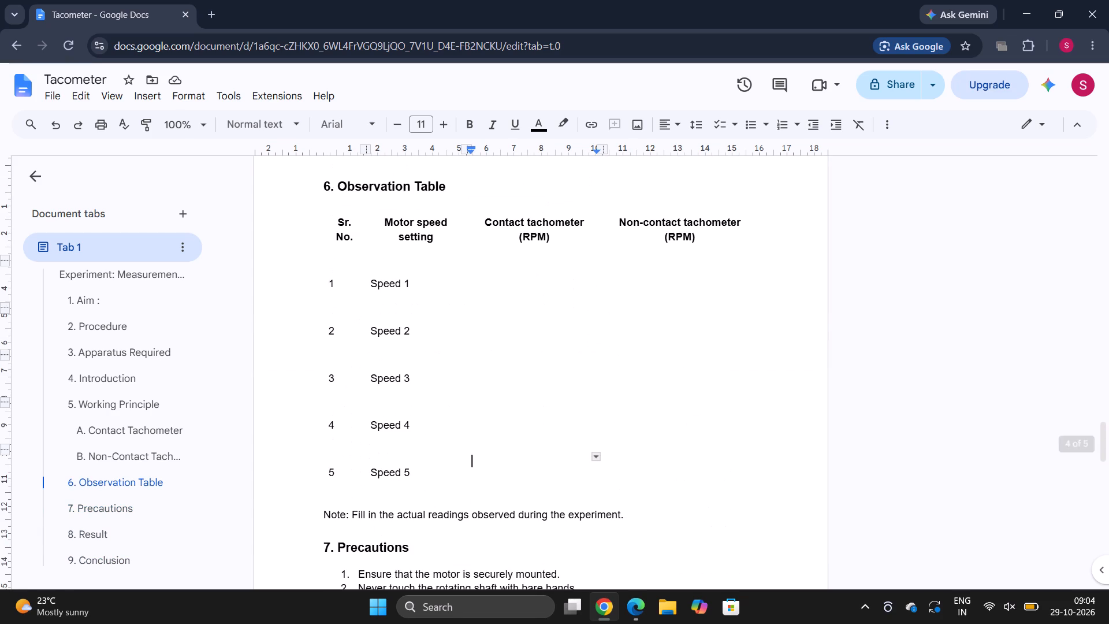
{"action": "scroll", "coordinate": [418, 448], "scroll_direction": "up", "scroll_amount": 4}
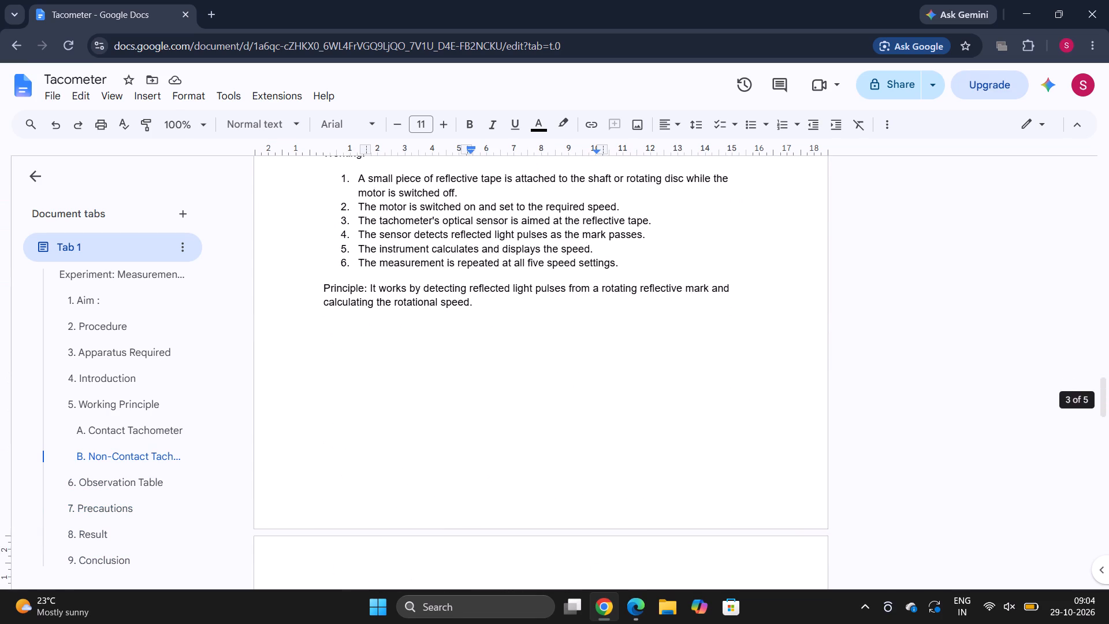
{"action": "scroll", "coordinate": [418, 448], "scroll_direction": "up", "scroll_amount": 1}
{"action": "scroll", "coordinate": [418, 448], "scroll_direction": "down", "scroll_amount": 1}
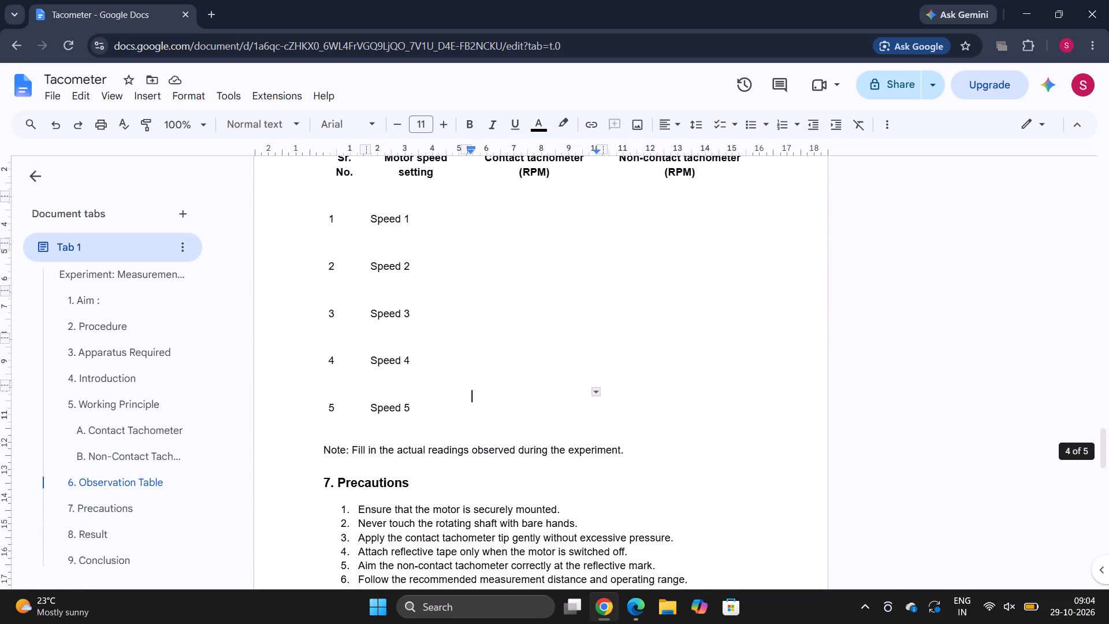
{"action": "scroll", "coordinate": [418, 448], "scroll_direction": "down", "scroll_amount": 2}
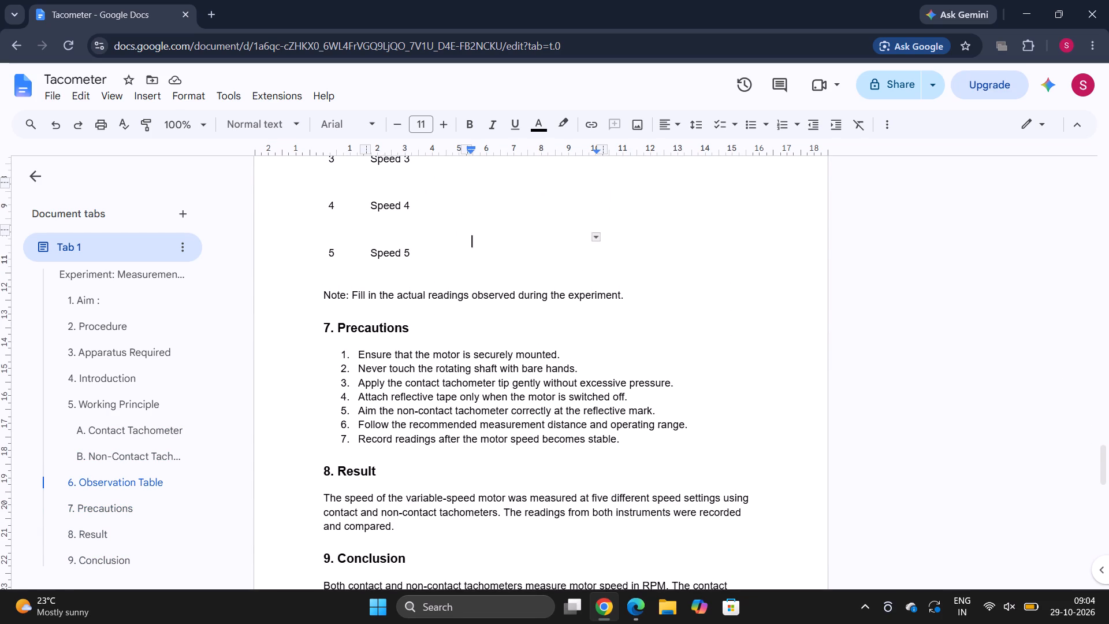
{"action": "scroll", "coordinate": [366, 282], "scroll_direction": "up", "scroll_amount": 3}
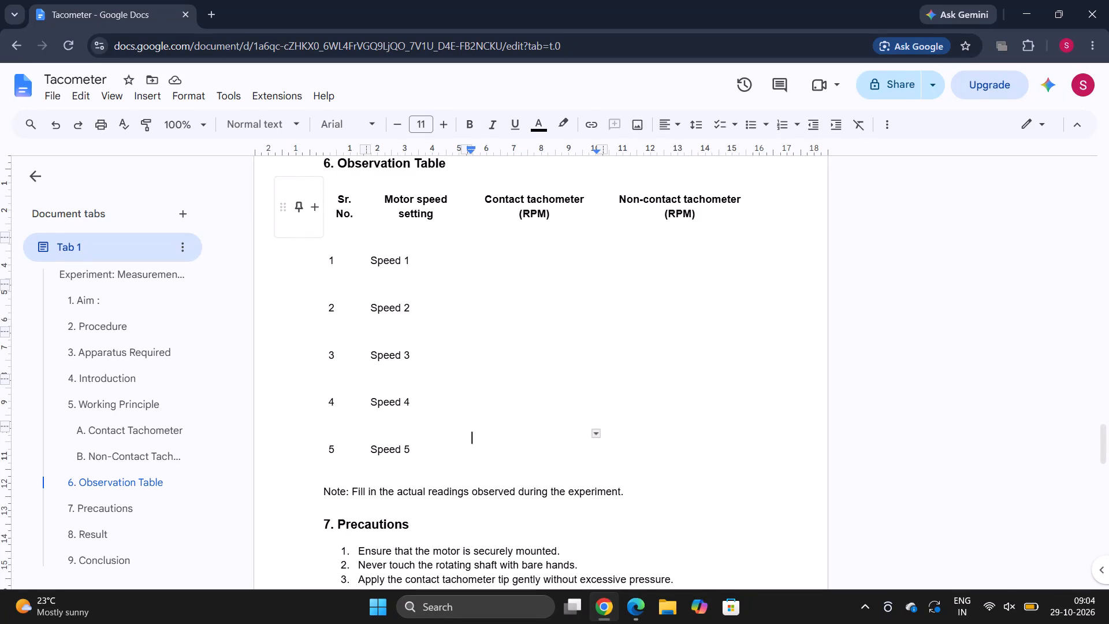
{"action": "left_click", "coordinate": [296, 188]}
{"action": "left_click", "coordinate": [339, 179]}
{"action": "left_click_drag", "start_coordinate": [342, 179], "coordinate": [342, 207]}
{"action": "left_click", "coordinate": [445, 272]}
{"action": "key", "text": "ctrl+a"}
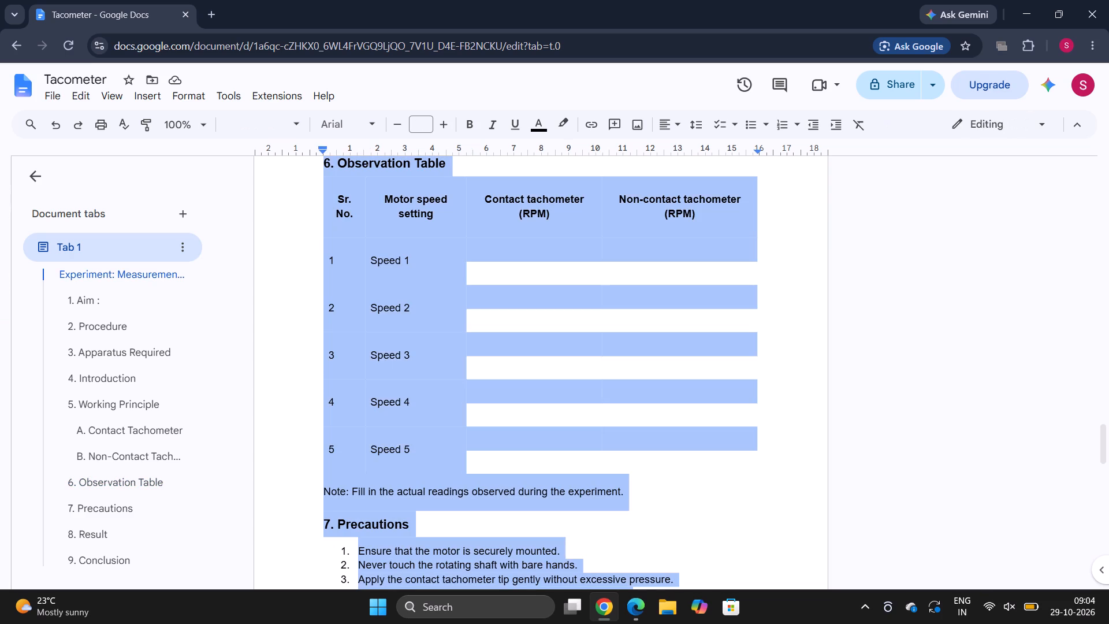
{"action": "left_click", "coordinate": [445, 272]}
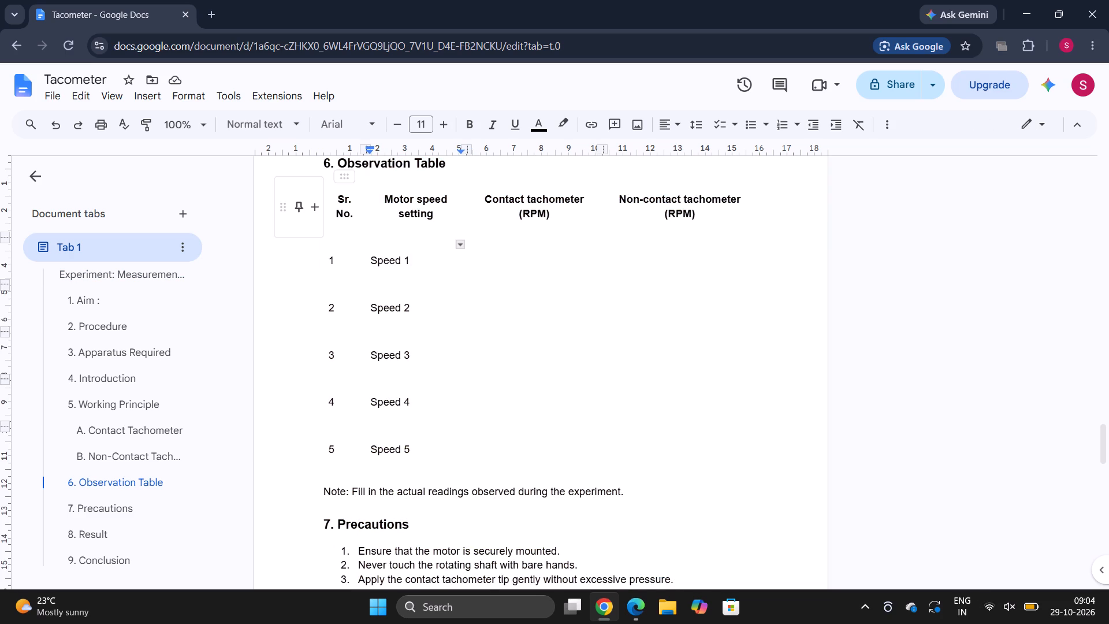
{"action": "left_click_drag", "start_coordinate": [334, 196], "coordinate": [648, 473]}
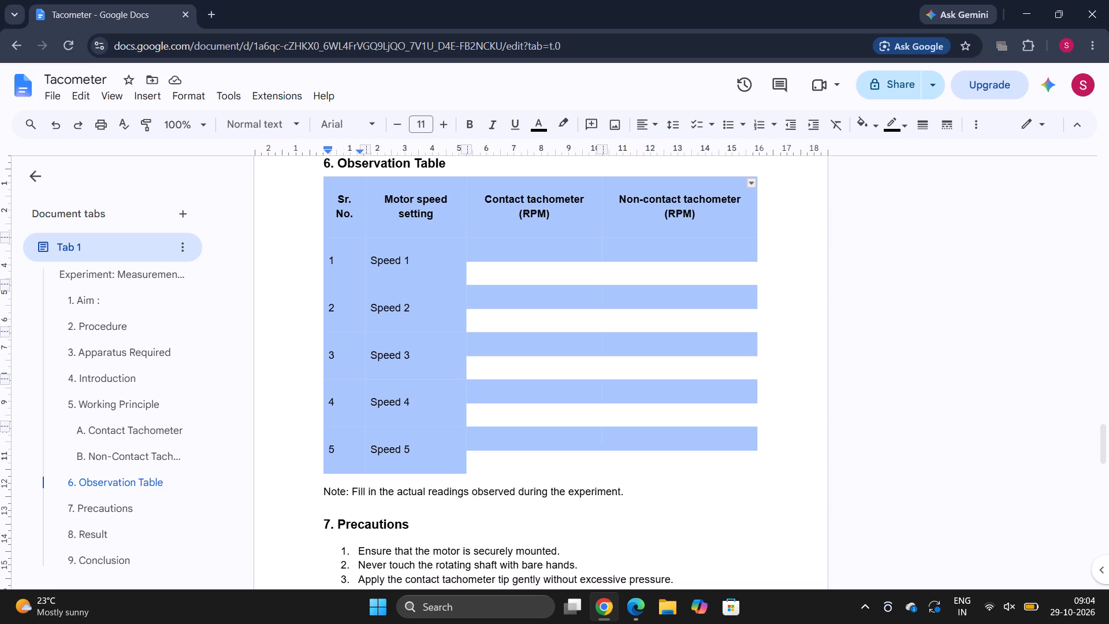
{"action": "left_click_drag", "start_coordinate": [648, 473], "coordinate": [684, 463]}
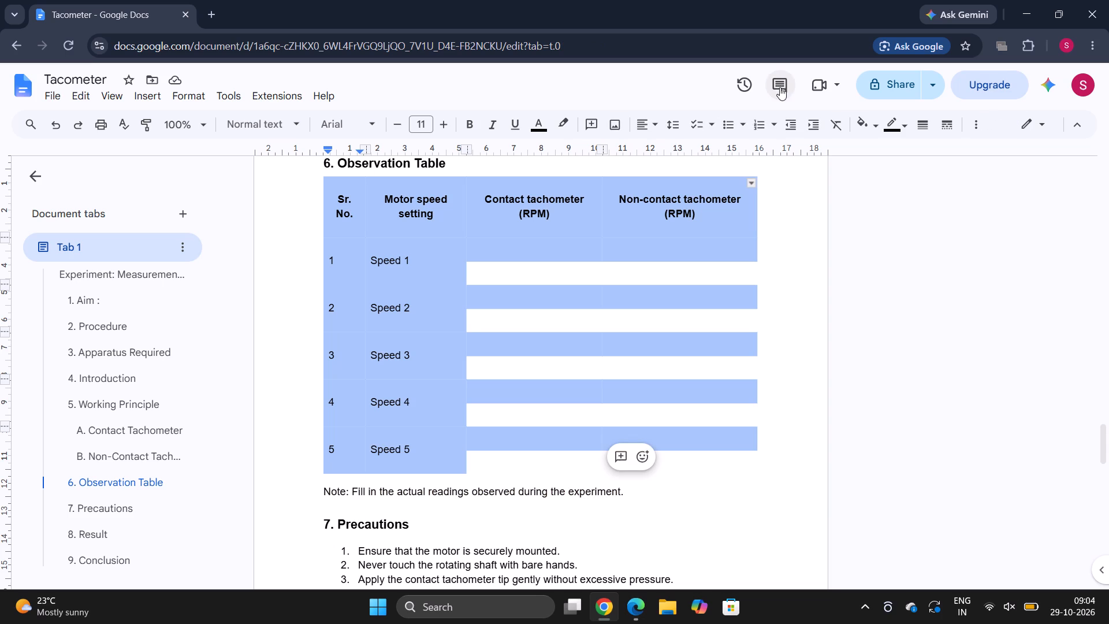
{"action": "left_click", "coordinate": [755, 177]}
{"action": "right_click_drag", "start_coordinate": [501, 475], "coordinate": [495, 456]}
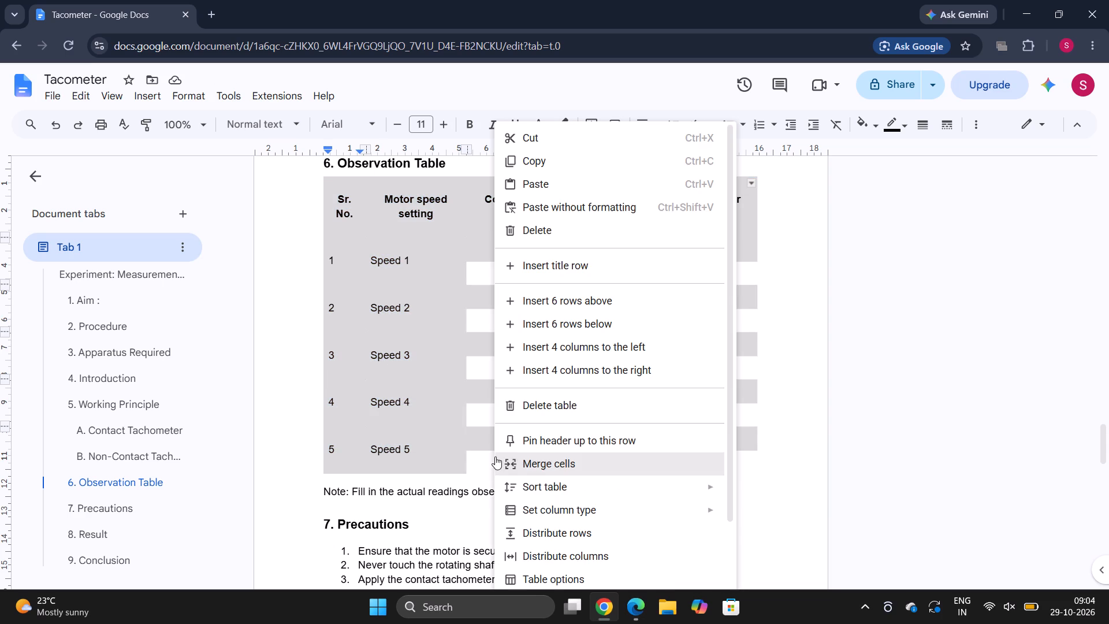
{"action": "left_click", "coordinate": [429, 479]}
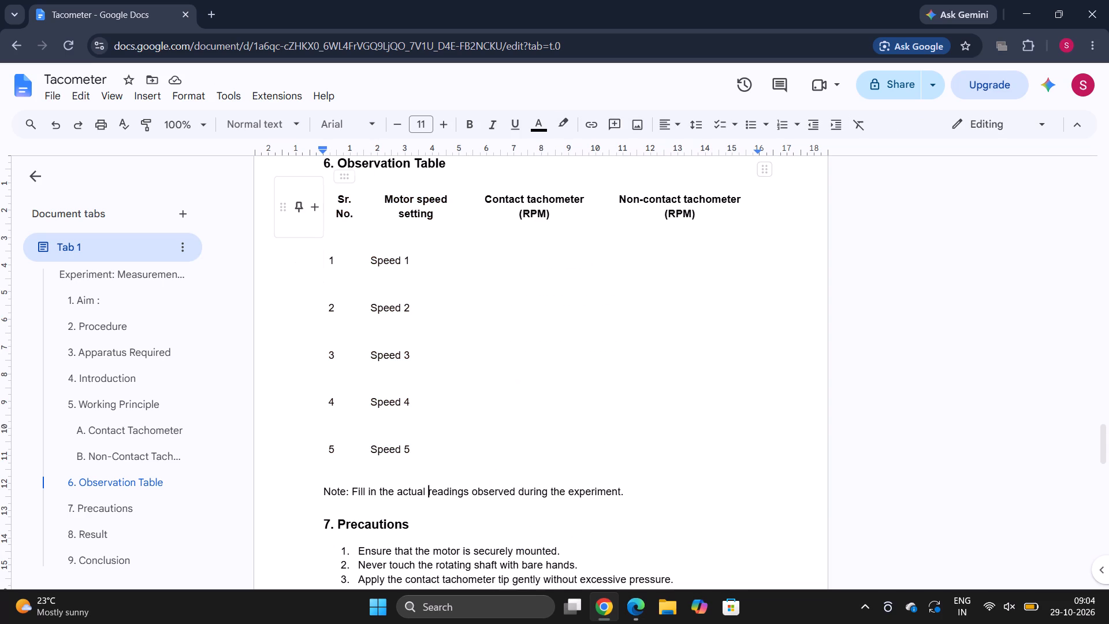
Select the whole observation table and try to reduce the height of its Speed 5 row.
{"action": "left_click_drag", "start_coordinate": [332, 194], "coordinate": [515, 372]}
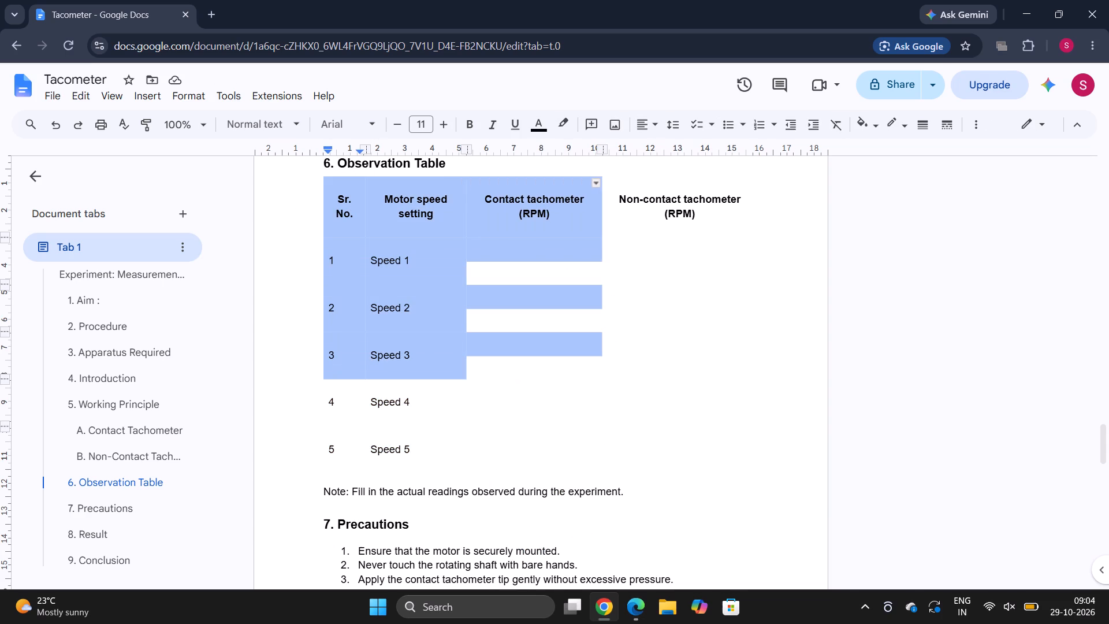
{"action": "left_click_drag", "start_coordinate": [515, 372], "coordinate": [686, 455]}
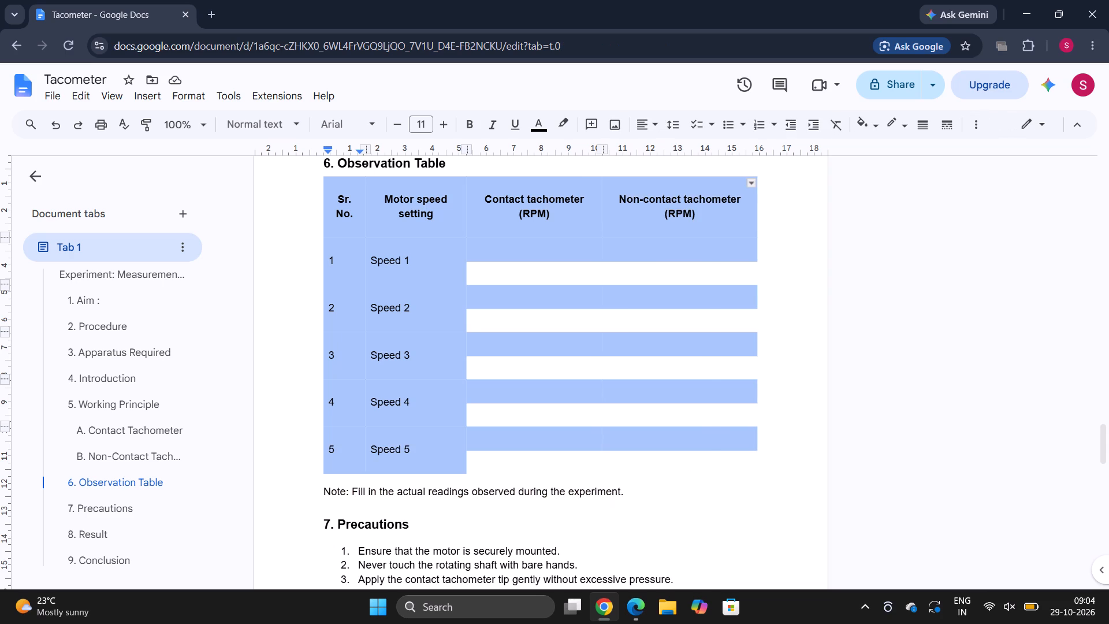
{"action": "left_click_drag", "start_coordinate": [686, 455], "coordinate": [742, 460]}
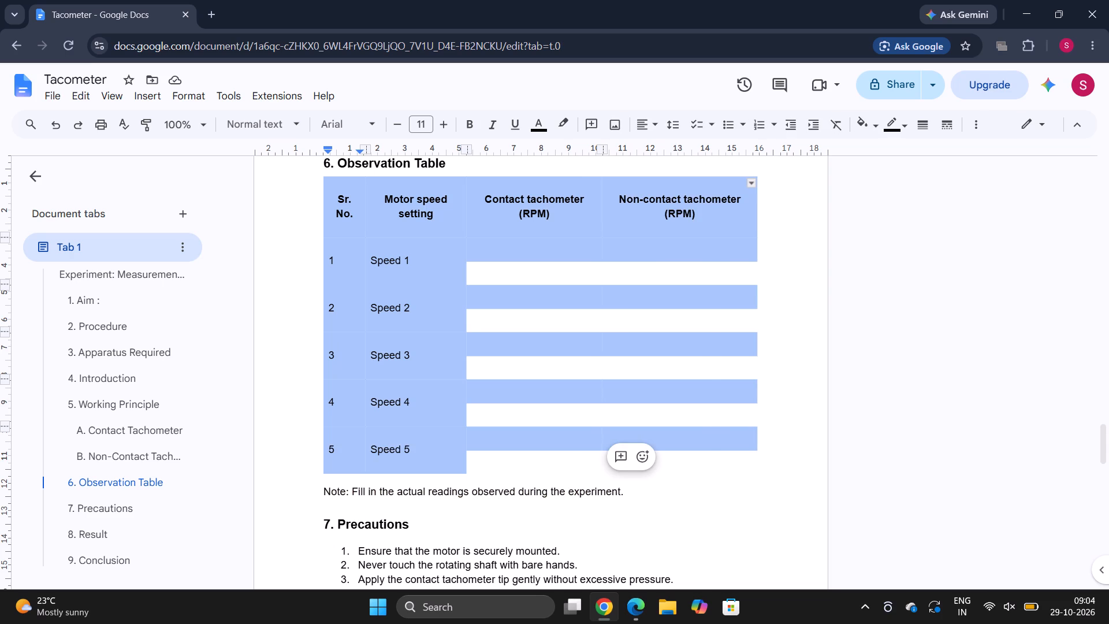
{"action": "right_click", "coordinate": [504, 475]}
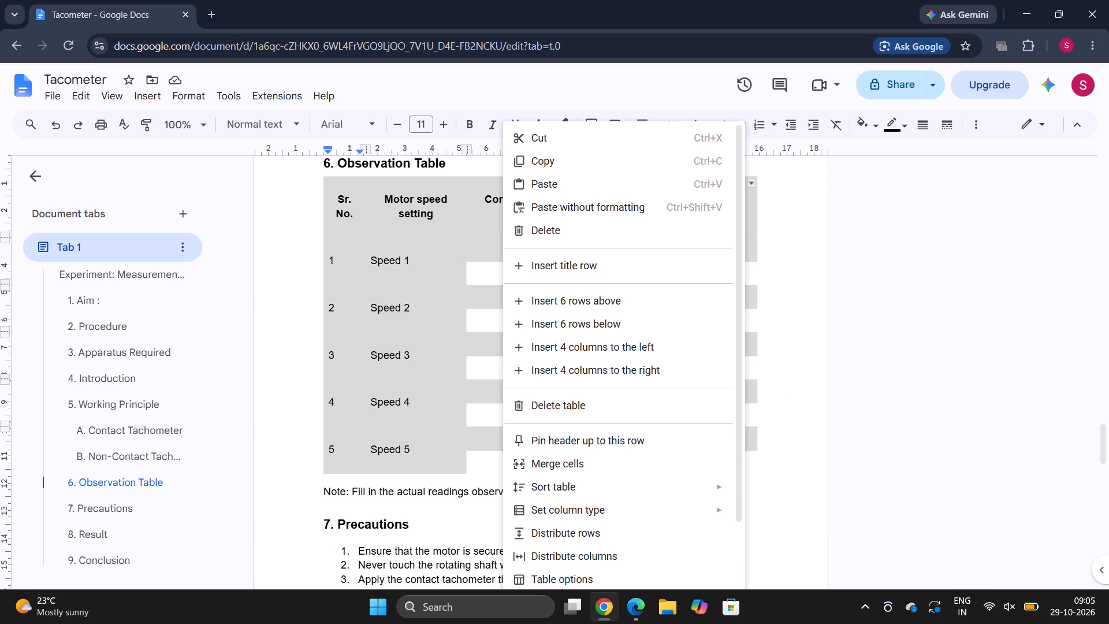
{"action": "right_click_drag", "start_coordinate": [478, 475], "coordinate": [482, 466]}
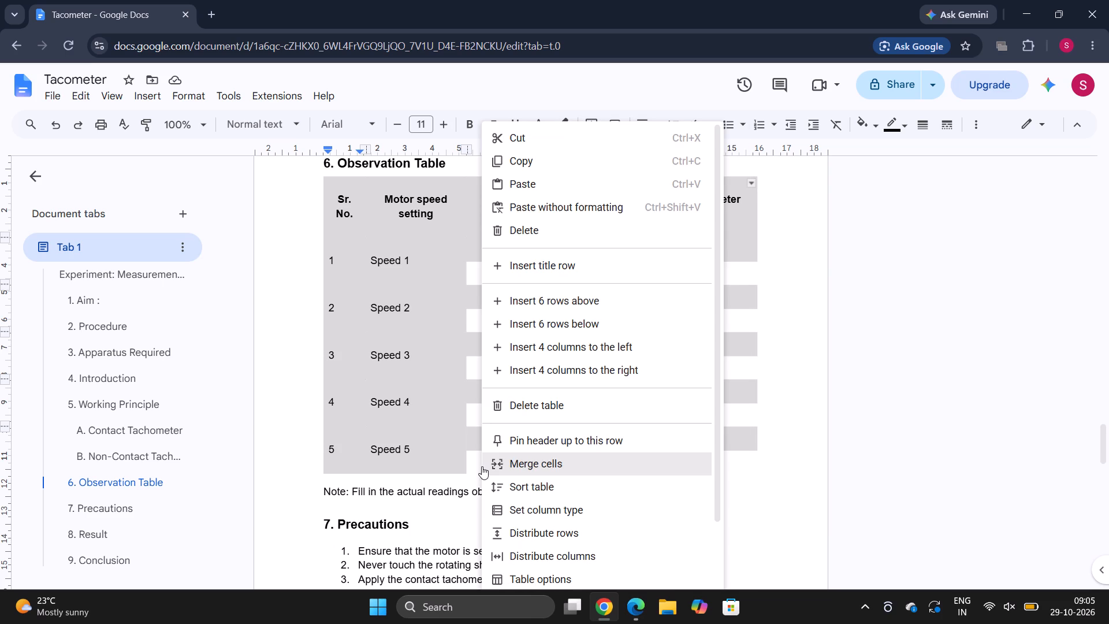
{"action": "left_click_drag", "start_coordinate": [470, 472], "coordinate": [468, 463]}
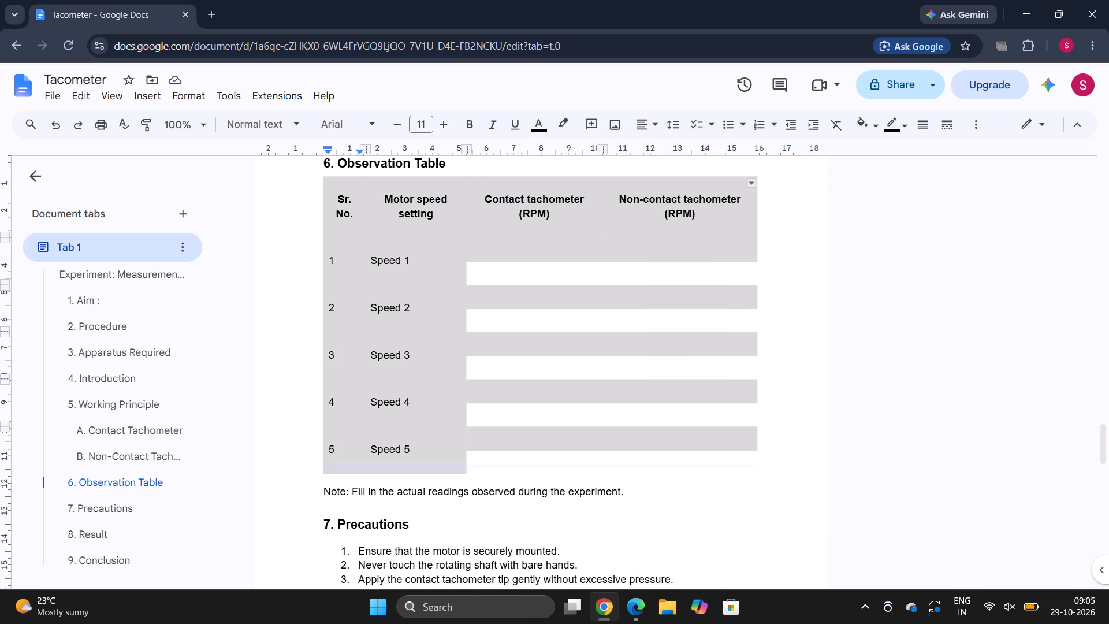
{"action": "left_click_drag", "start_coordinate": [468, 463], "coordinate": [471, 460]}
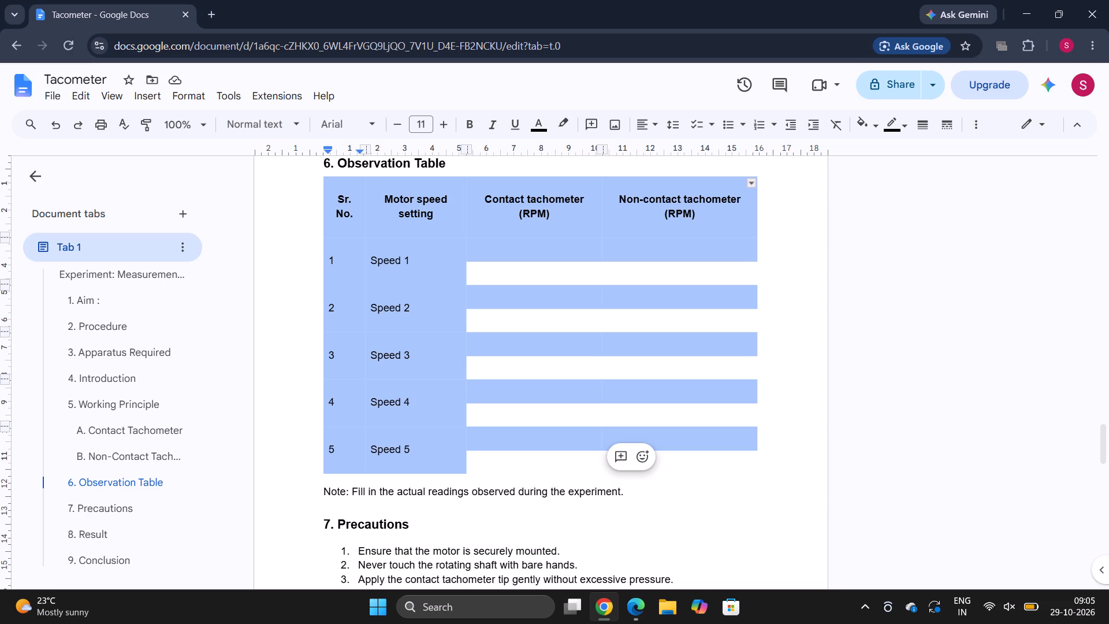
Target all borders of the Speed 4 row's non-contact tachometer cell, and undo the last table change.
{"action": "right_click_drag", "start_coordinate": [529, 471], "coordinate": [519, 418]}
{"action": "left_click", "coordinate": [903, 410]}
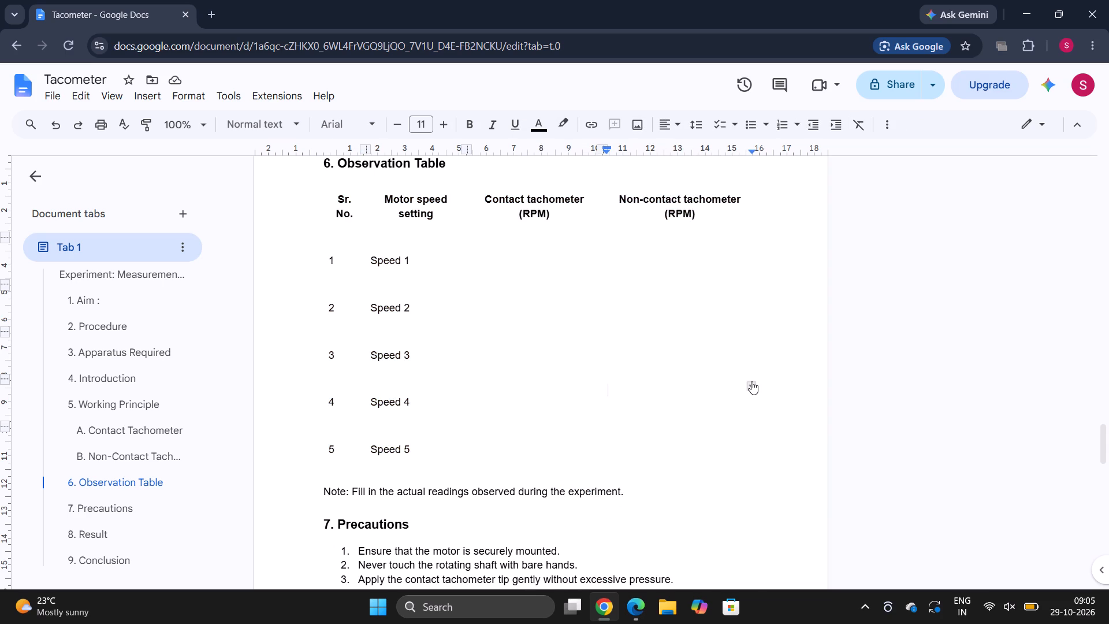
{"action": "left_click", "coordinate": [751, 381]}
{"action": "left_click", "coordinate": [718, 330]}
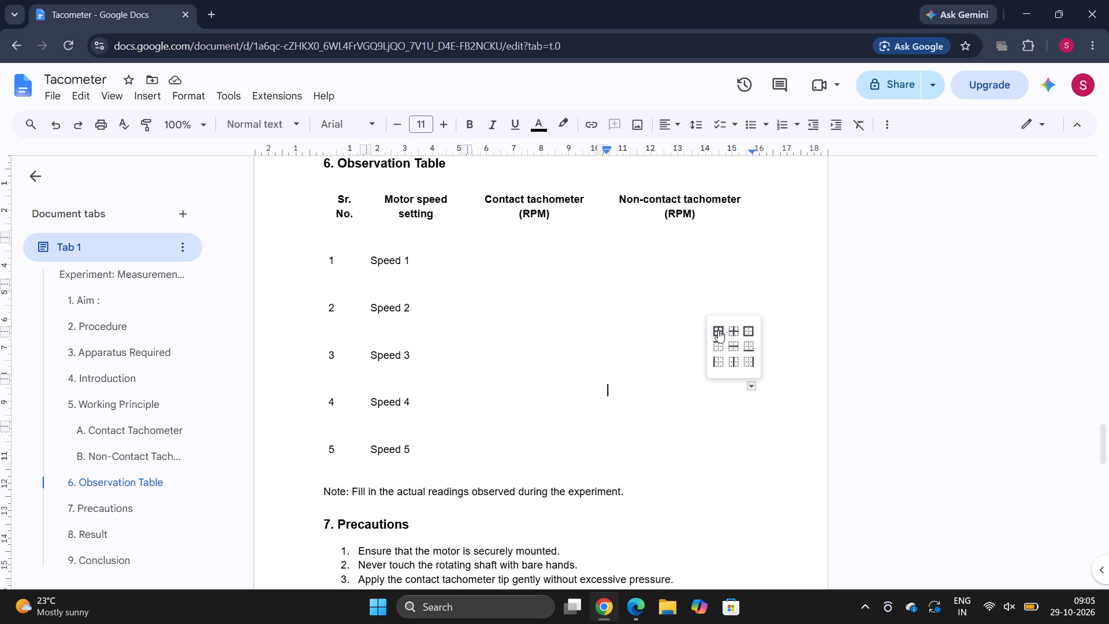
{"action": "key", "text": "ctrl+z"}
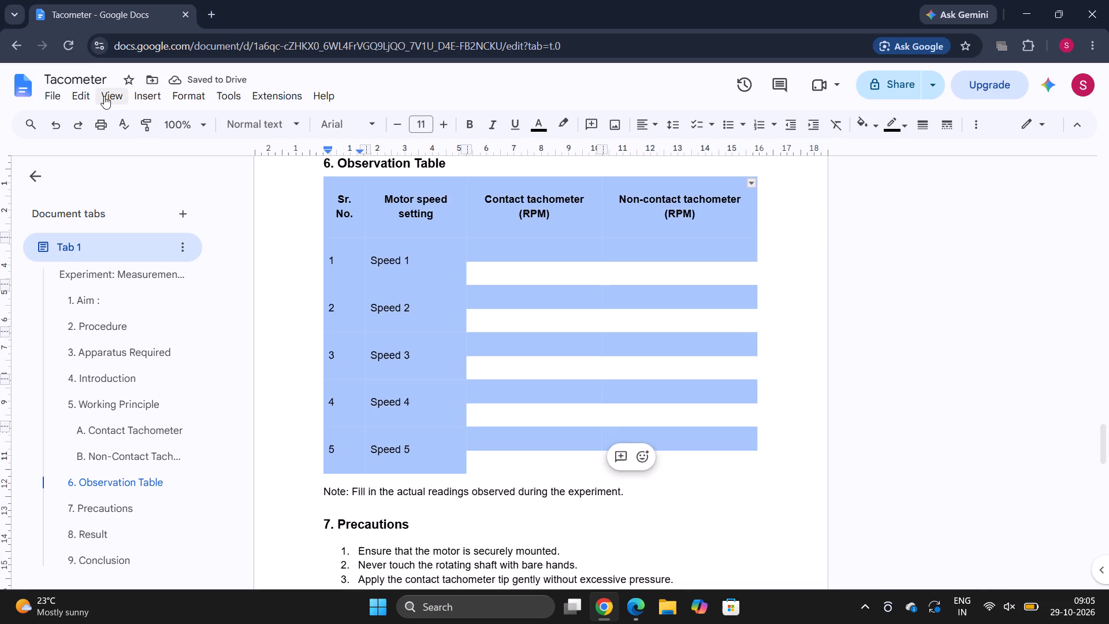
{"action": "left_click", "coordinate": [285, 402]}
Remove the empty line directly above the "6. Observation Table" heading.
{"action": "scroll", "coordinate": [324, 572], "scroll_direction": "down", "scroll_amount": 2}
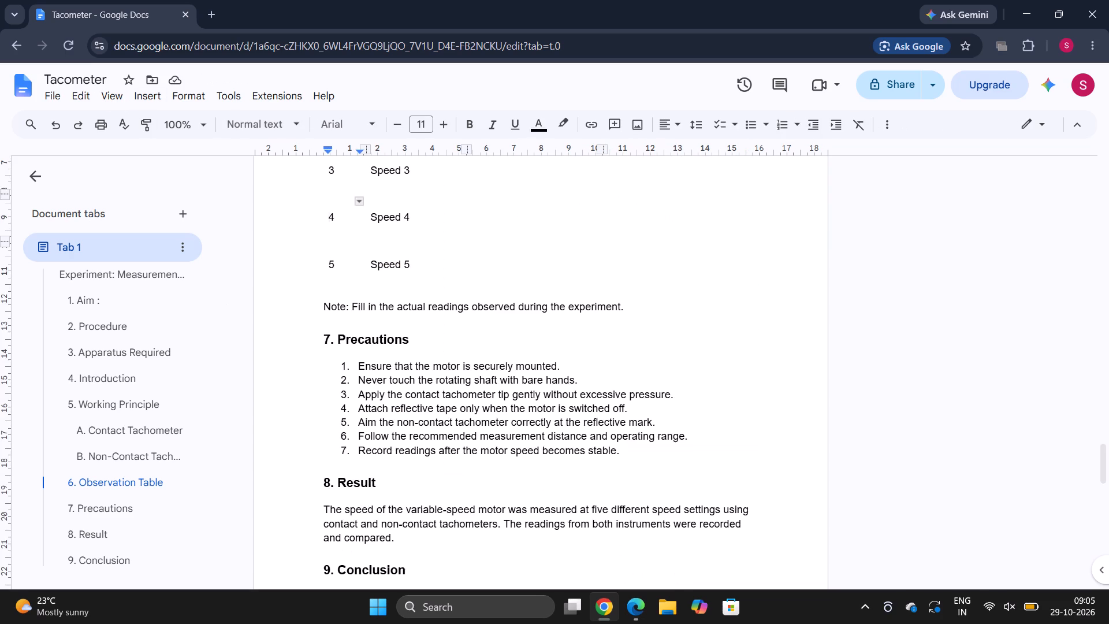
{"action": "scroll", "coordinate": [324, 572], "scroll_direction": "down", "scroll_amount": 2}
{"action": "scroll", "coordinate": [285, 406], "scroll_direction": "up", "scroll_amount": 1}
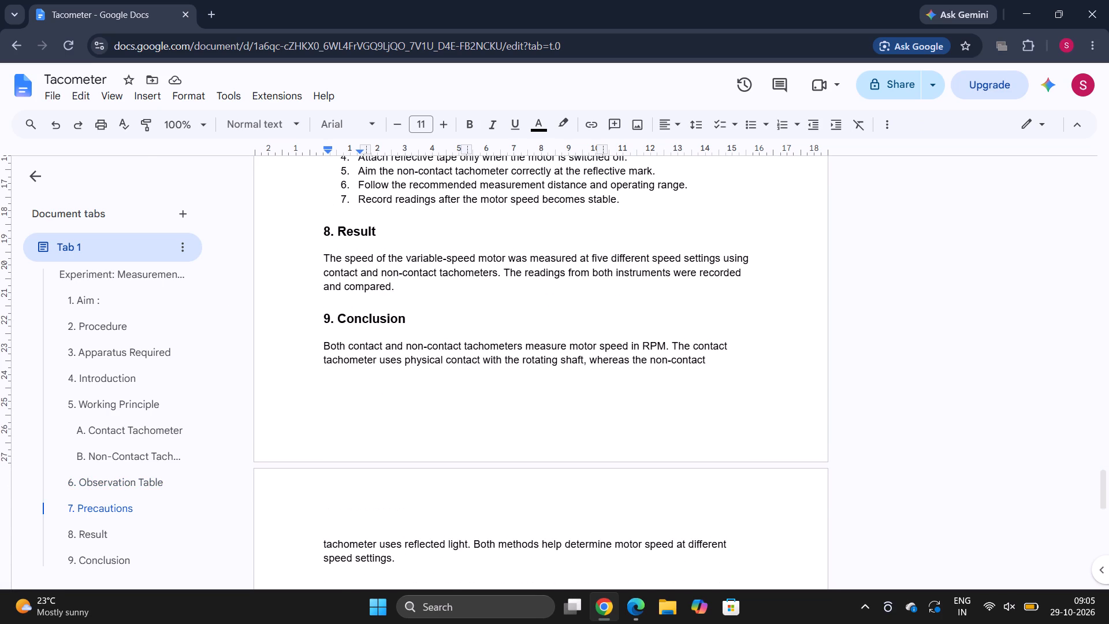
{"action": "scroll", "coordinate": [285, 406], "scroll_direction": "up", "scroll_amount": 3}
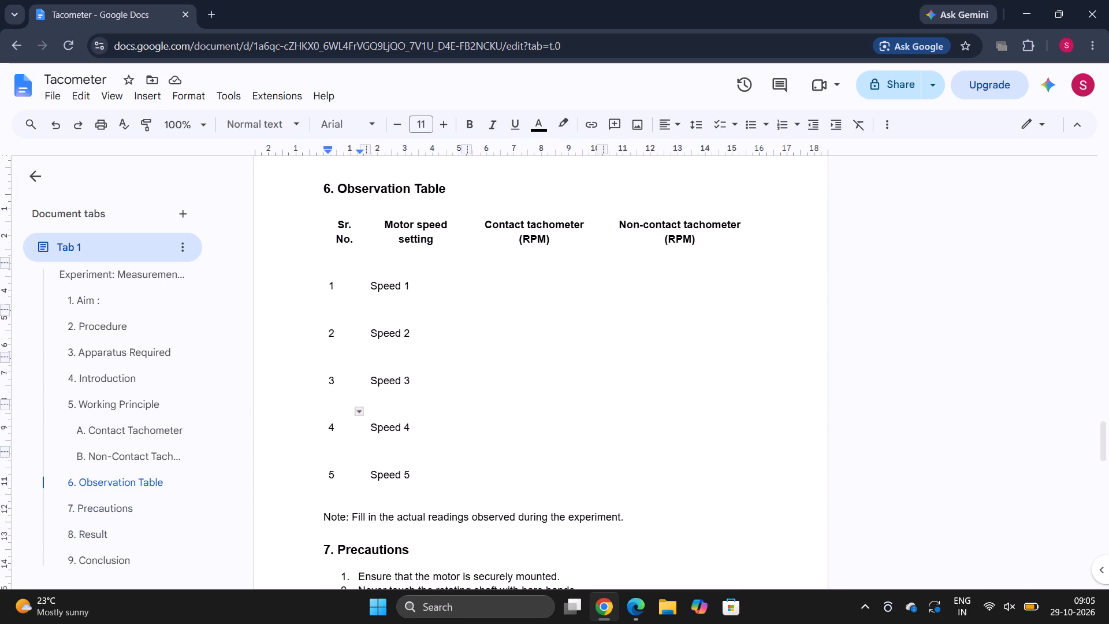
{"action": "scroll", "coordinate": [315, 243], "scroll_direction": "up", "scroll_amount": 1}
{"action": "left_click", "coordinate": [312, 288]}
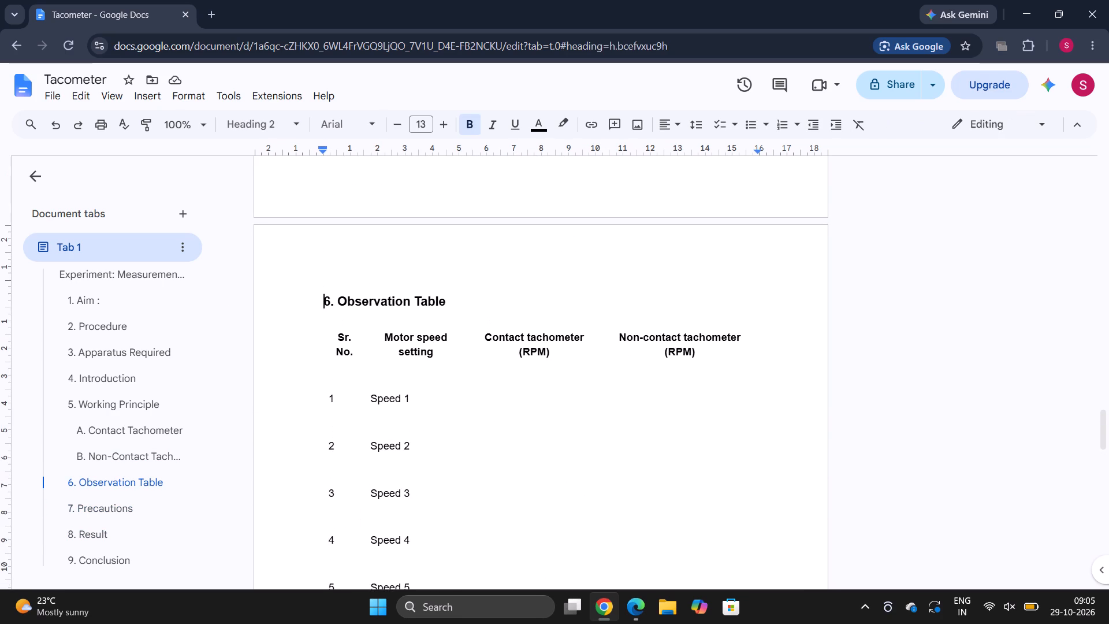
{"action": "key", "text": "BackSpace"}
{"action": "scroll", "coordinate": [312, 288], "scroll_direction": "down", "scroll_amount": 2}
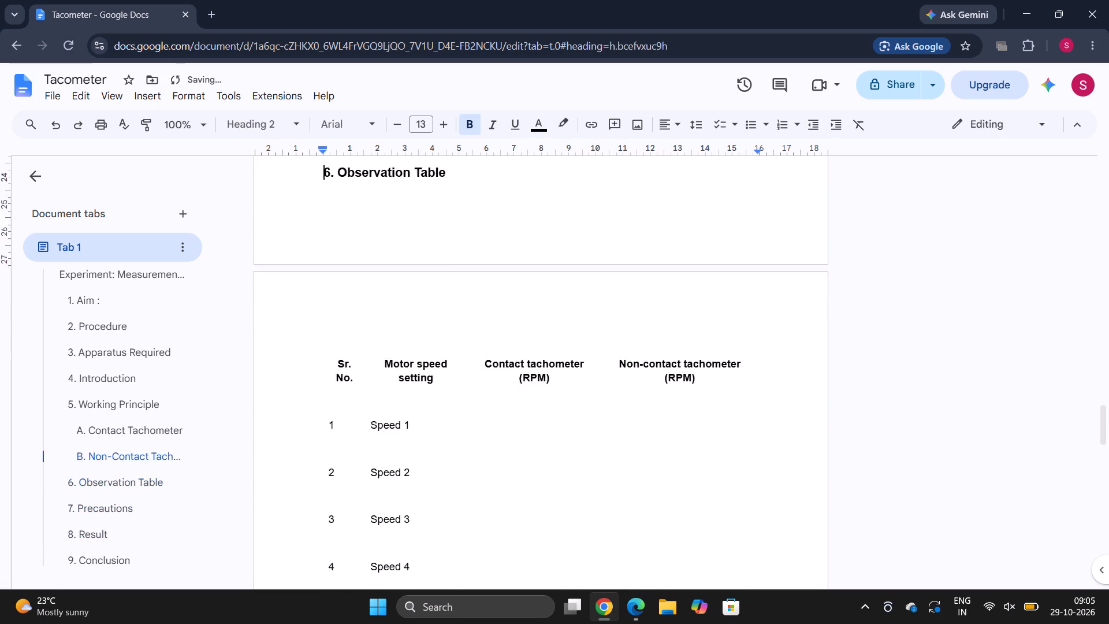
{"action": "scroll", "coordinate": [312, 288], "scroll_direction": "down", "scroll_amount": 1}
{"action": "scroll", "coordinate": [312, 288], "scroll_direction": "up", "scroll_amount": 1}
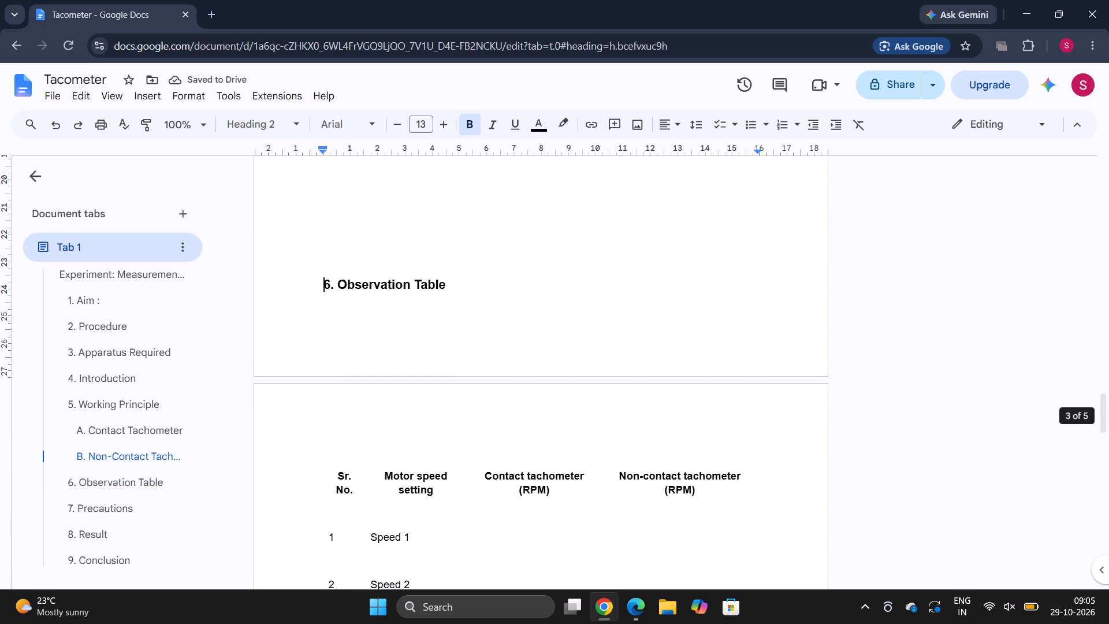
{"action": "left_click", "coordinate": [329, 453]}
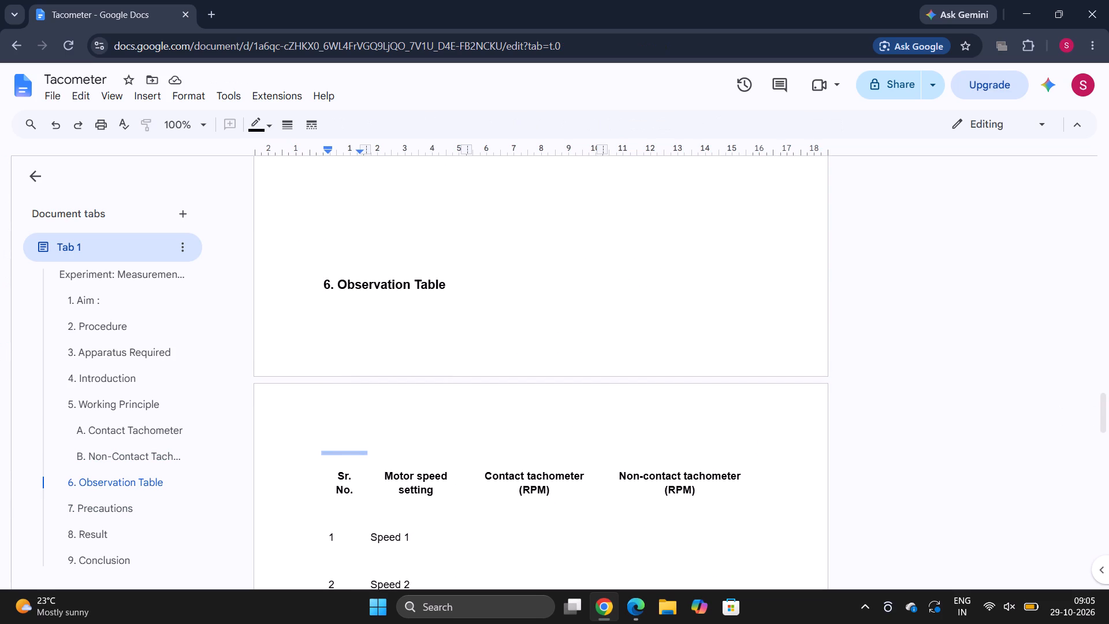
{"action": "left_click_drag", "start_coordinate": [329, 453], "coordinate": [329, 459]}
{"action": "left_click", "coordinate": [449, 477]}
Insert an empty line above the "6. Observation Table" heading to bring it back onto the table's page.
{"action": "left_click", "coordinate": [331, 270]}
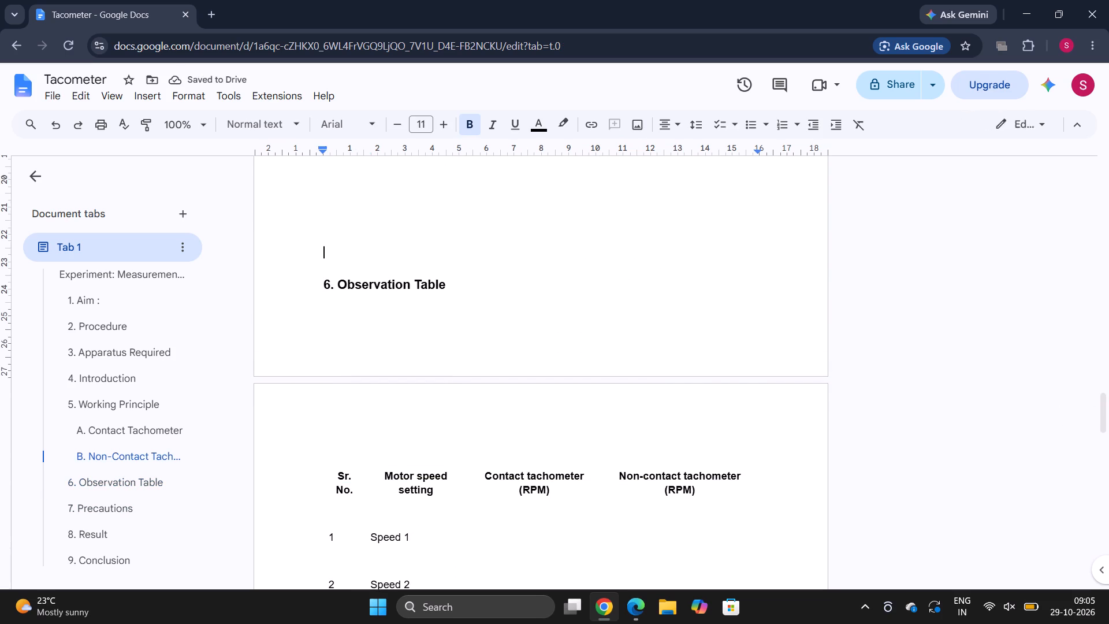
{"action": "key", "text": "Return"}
Review the document's page layout from the title through the sections around the observation table.
{"action": "scroll", "coordinate": [331, 270], "scroll_direction": "down", "scroll_amount": 3}
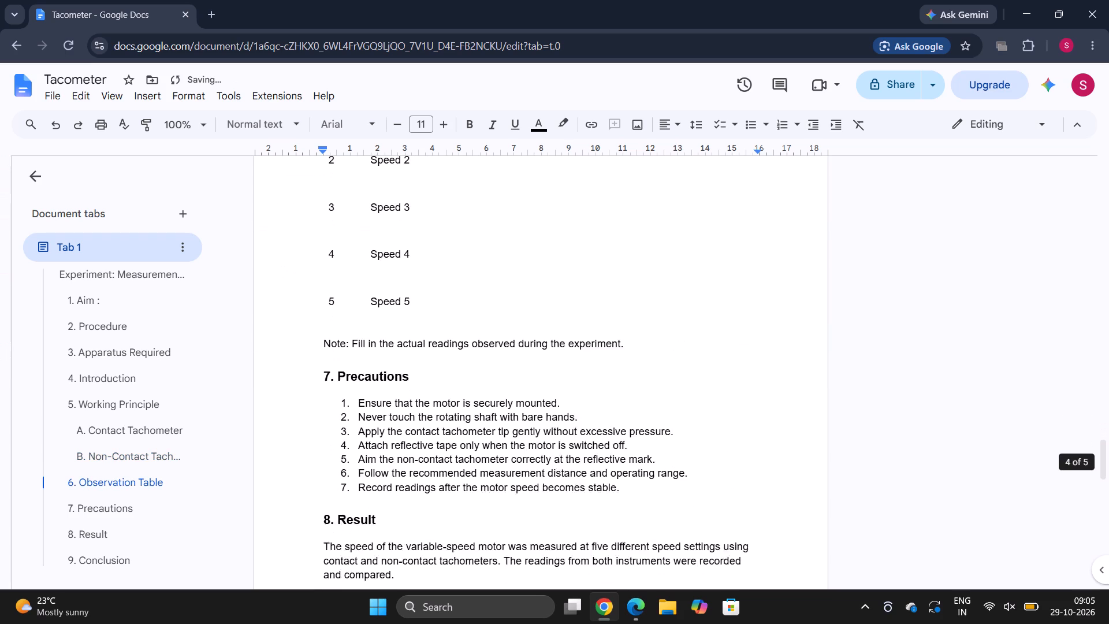
{"action": "scroll", "coordinate": [331, 270], "scroll_direction": "down", "scroll_amount": 2}
{"action": "scroll", "coordinate": [331, 270], "scroll_direction": "up", "scroll_amount": 4}
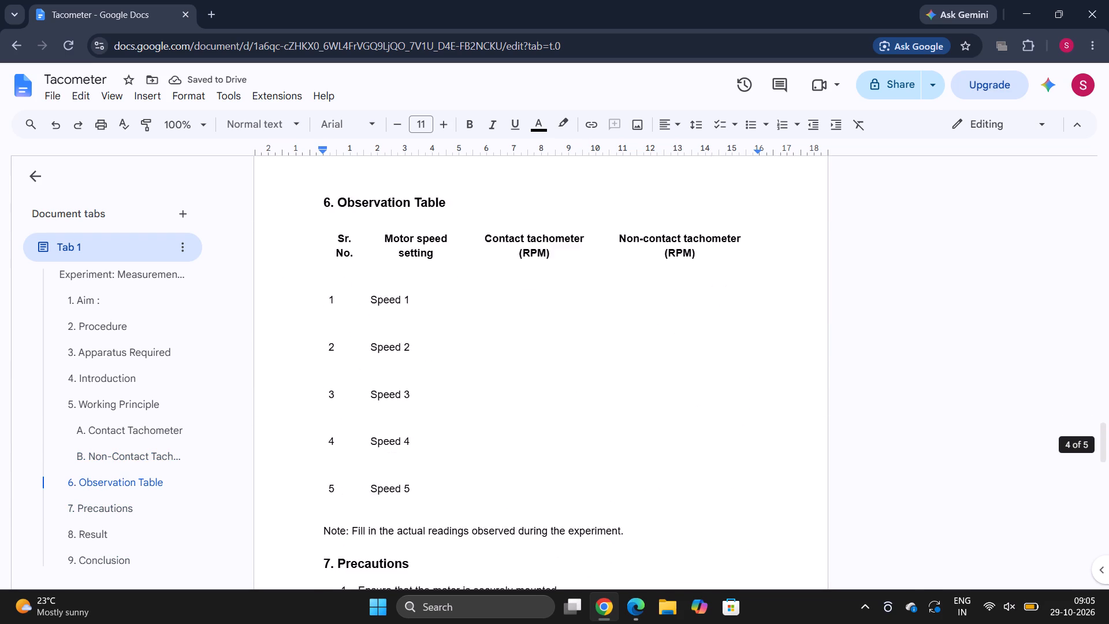
{"action": "scroll", "coordinate": [331, 270], "scroll_direction": "up", "scroll_amount": 10}
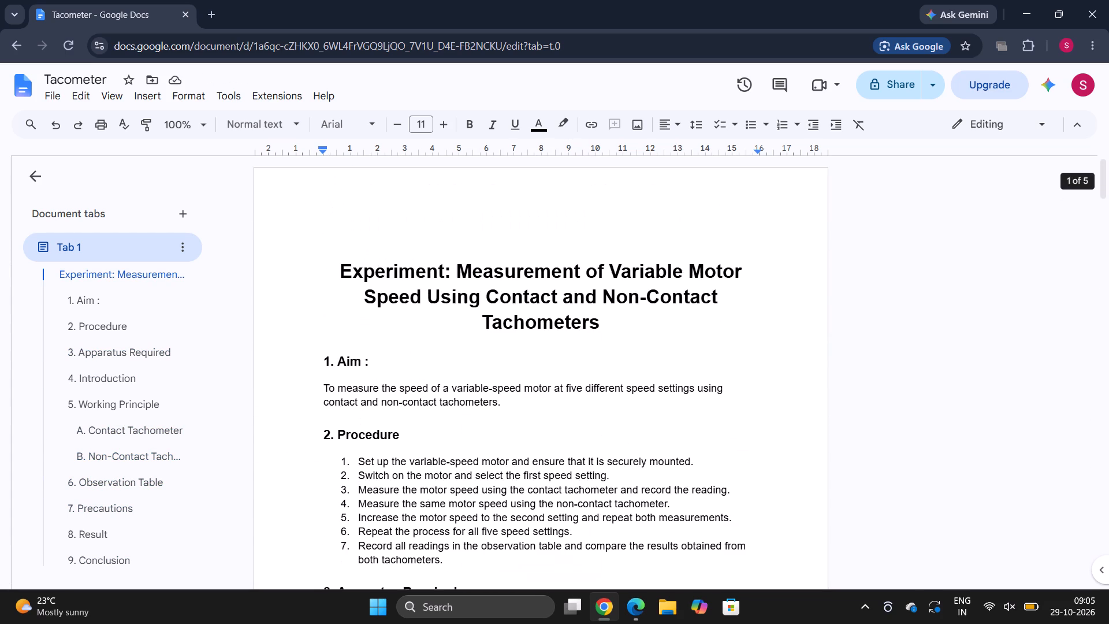
{"action": "scroll", "coordinate": [616, 356], "scroll_direction": "down", "scroll_amount": 12}
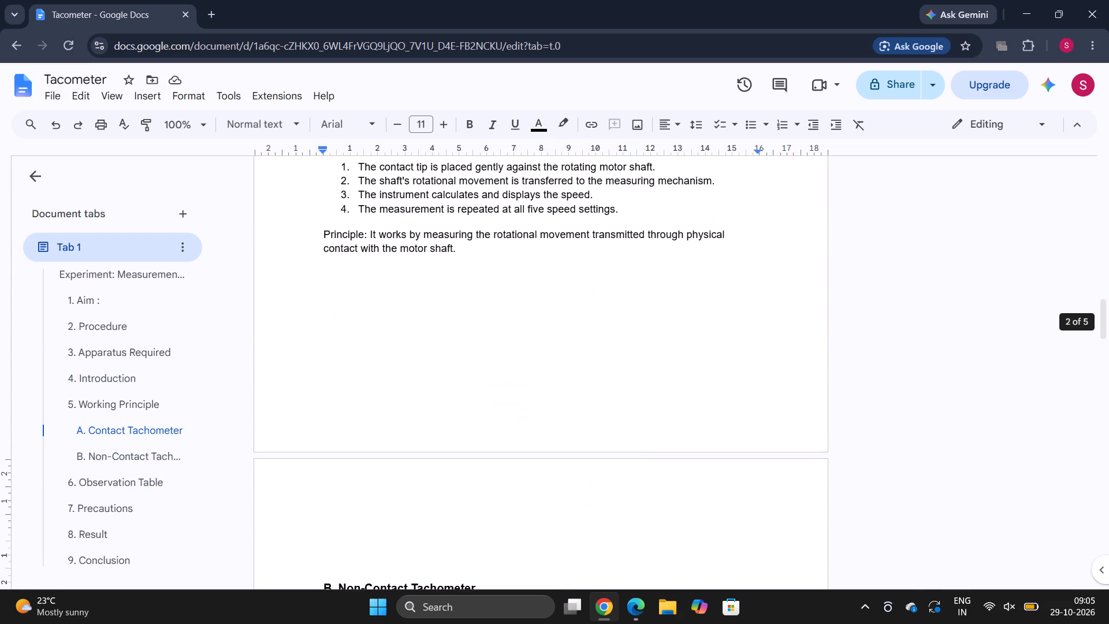
{"action": "scroll", "coordinate": [616, 356], "scroll_direction": "down", "scroll_amount": 9}
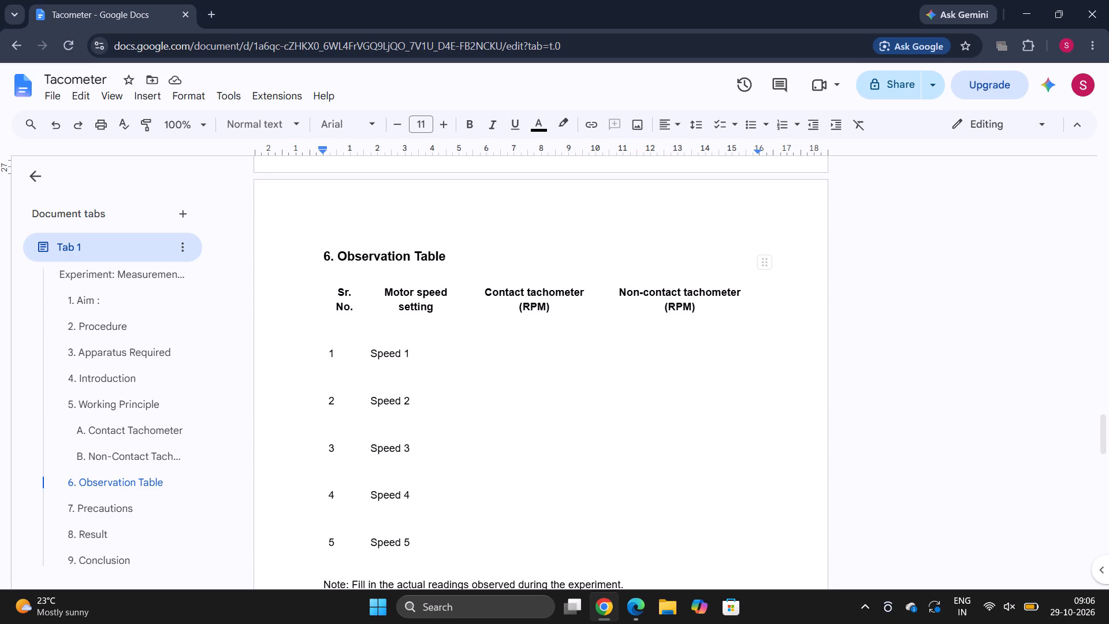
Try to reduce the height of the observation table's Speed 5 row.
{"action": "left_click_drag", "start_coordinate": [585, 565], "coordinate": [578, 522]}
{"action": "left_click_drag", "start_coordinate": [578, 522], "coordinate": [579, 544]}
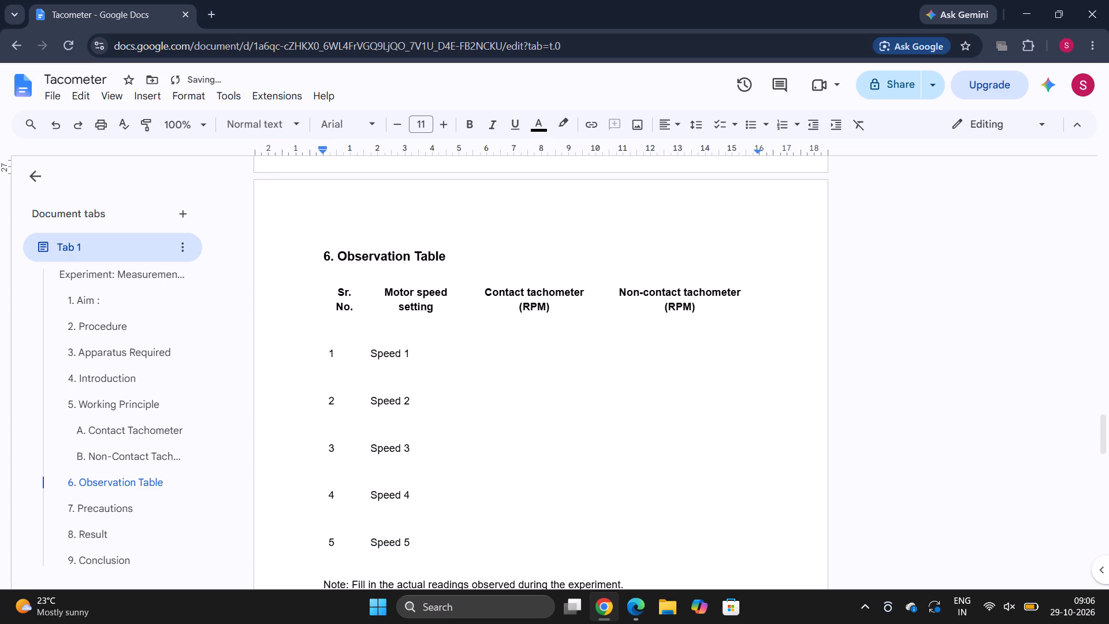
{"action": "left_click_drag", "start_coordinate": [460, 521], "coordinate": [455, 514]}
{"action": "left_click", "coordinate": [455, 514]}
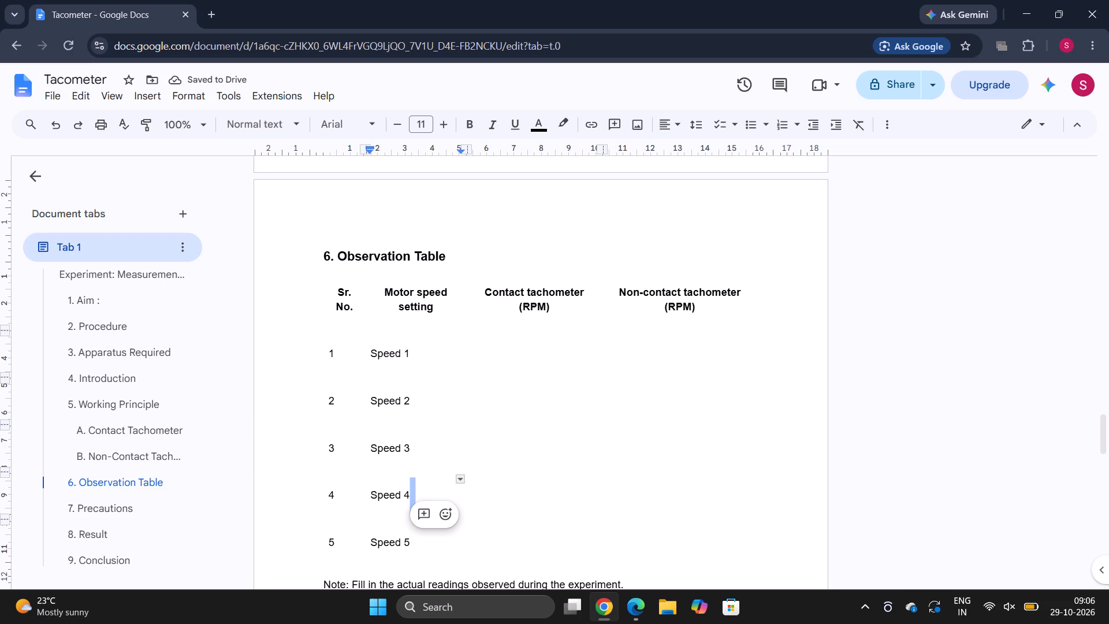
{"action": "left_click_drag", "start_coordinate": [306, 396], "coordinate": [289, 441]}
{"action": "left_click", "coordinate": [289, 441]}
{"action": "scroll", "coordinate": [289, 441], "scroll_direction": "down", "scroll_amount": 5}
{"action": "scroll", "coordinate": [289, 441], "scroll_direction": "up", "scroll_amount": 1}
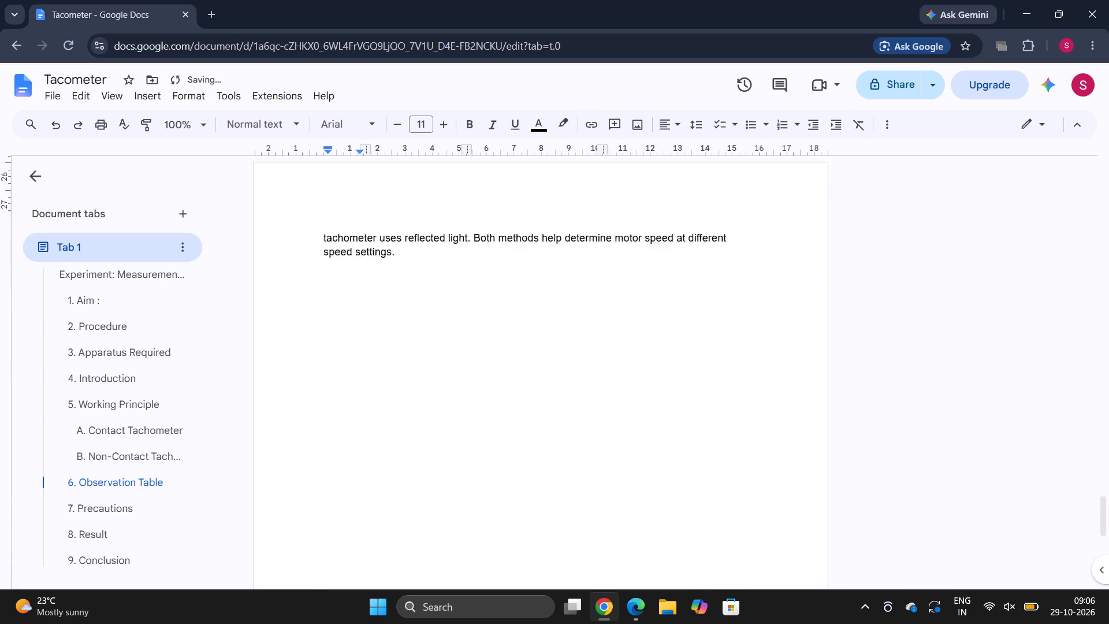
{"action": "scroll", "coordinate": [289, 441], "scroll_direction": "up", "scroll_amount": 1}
Download the tachometer document as a Microsoft Word (.docx) file.
{"action": "left_click", "coordinate": [55, 94]}
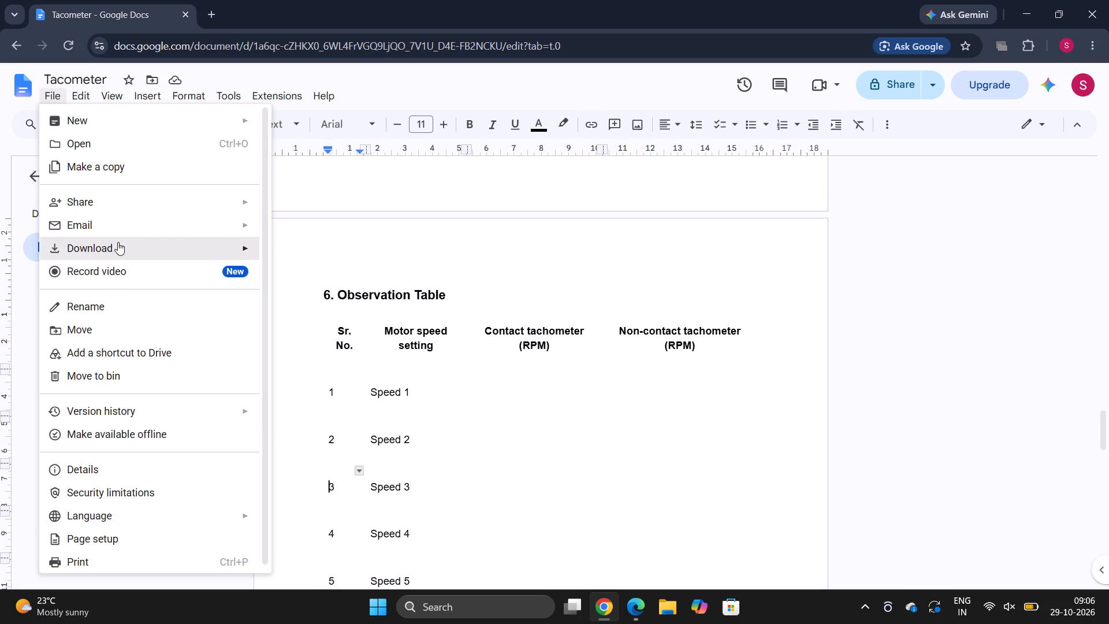
{"action": "left_click", "coordinate": [322, 254]}
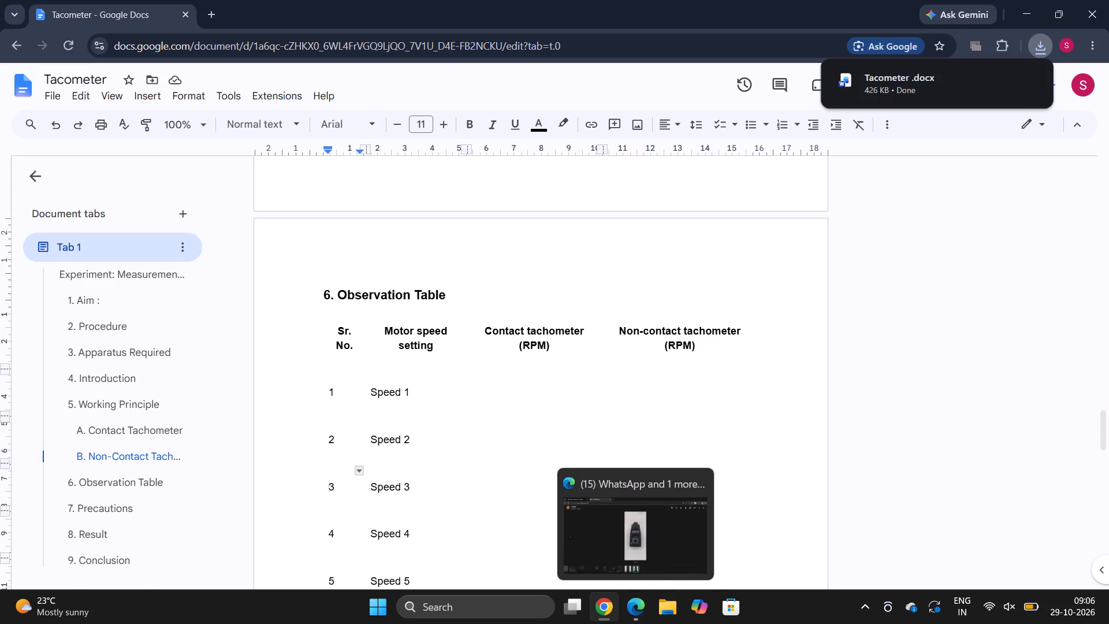
Open the downloaded Tacometer .docx in Word, dismiss the Microsoft 365 offers, and review its page layout from the title through the Conclusion.
{"action": "double_click", "coordinate": [866, 97]}
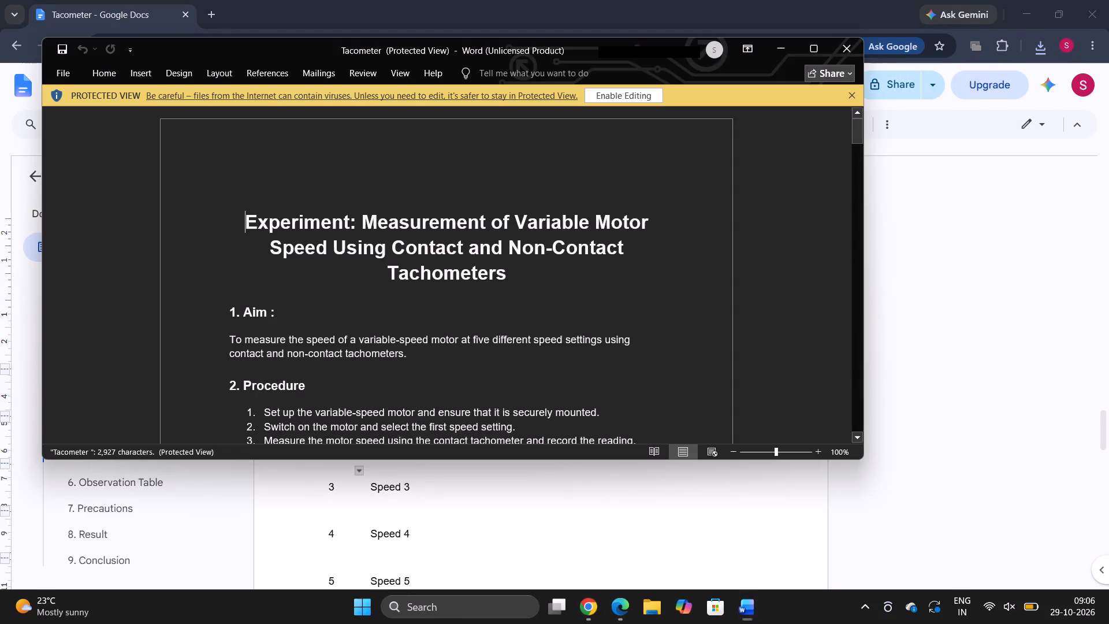
{"action": "scroll", "coordinate": [482, 402], "scroll_direction": "down", "scroll_amount": 8}
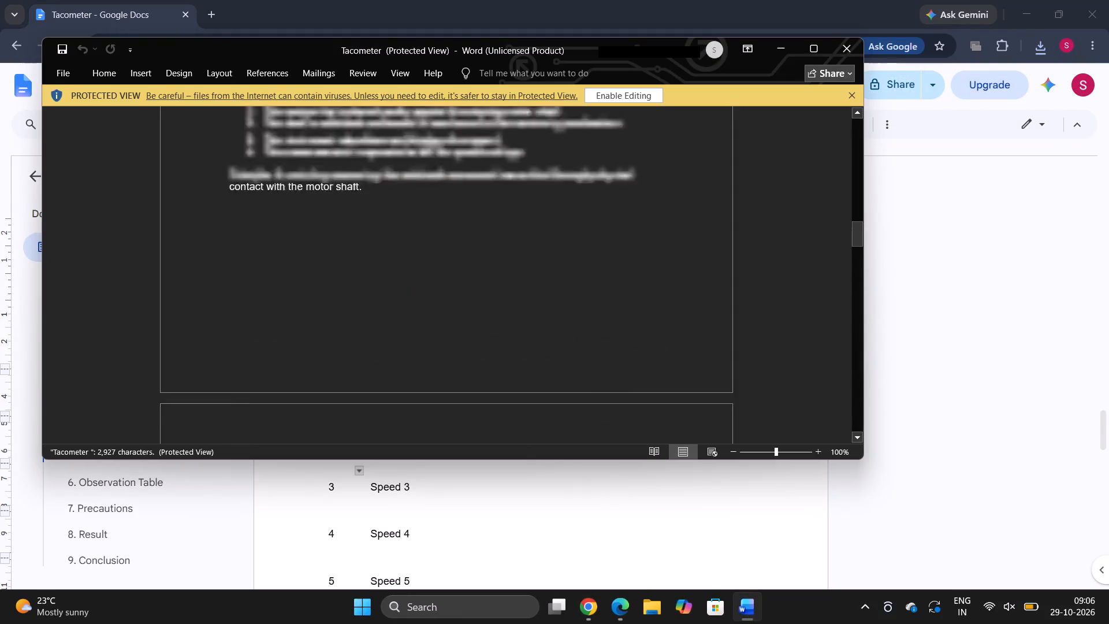
{"action": "scroll", "coordinate": [482, 402], "scroll_direction": "down", "scroll_amount": 6}
{"action": "scroll", "coordinate": [482, 402], "scroll_direction": "up", "scroll_amount": 2}
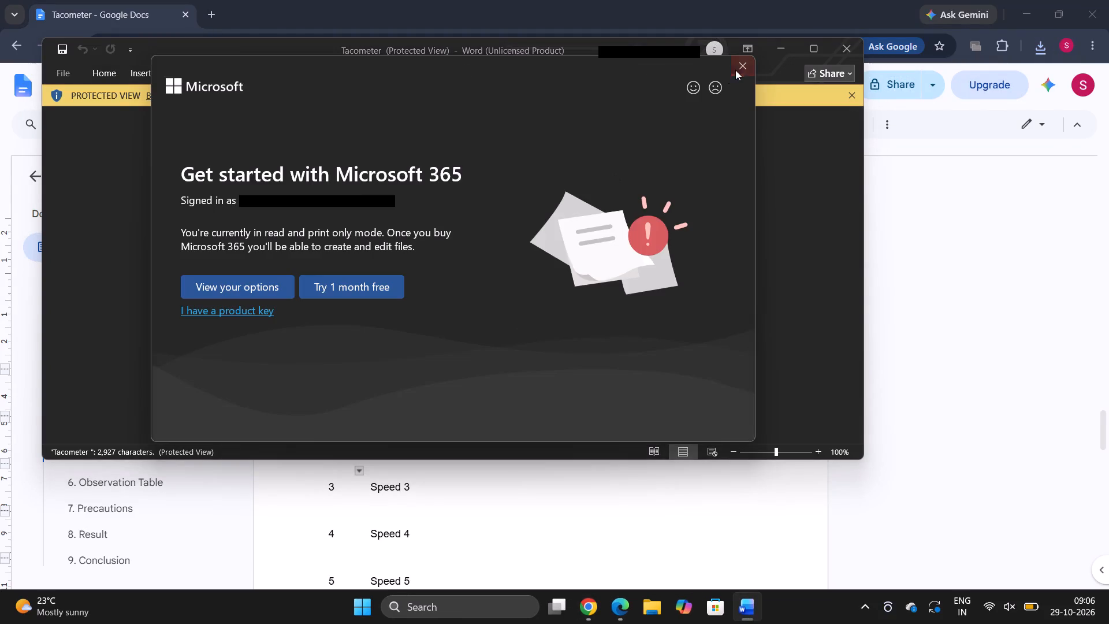
{"action": "left_click", "coordinate": [740, 68]}
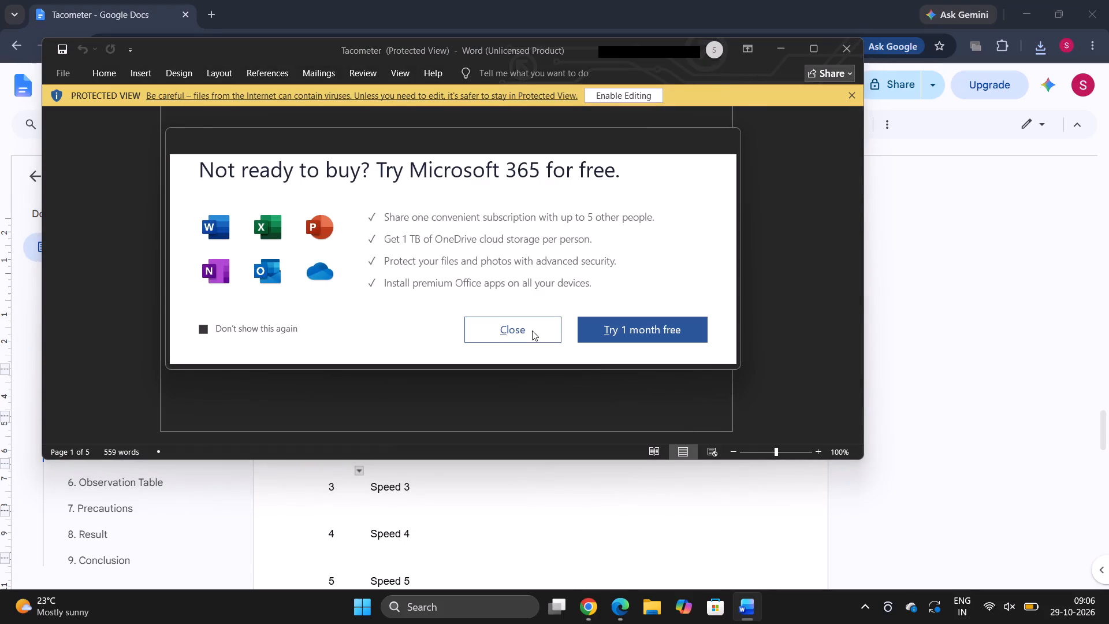
{"action": "left_click", "coordinate": [532, 330]}
{"action": "scroll", "coordinate": [527, 241], "scroll_direction": "up", "scroll_amount": 5}
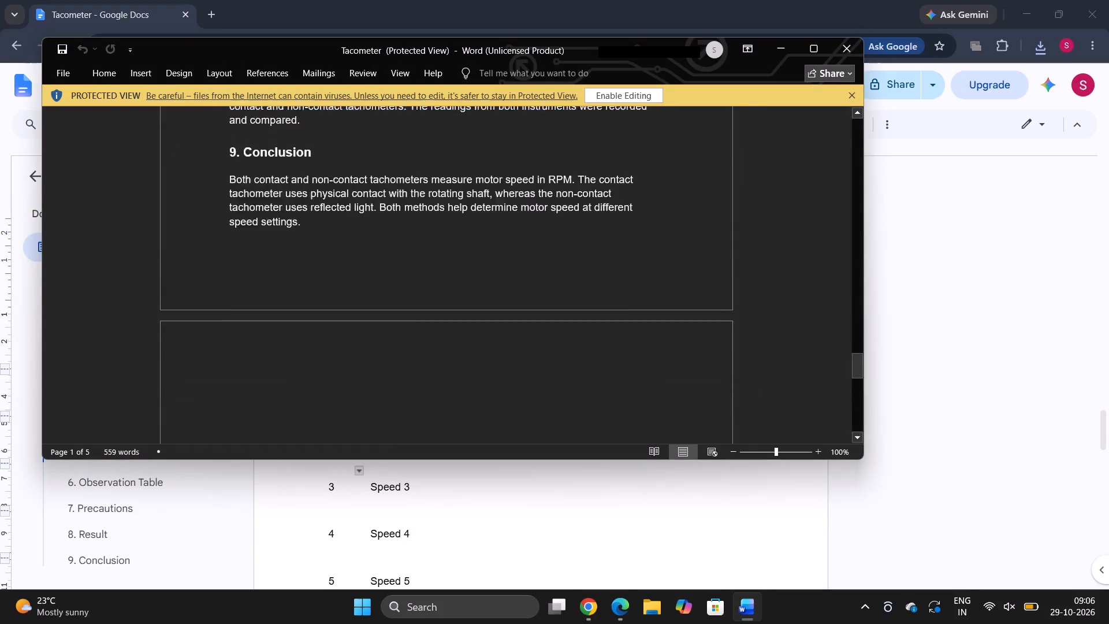
{"action": "scroll", "coordinate": [527, 241], "scroll_direction": "up", "scroll_amount": 6}
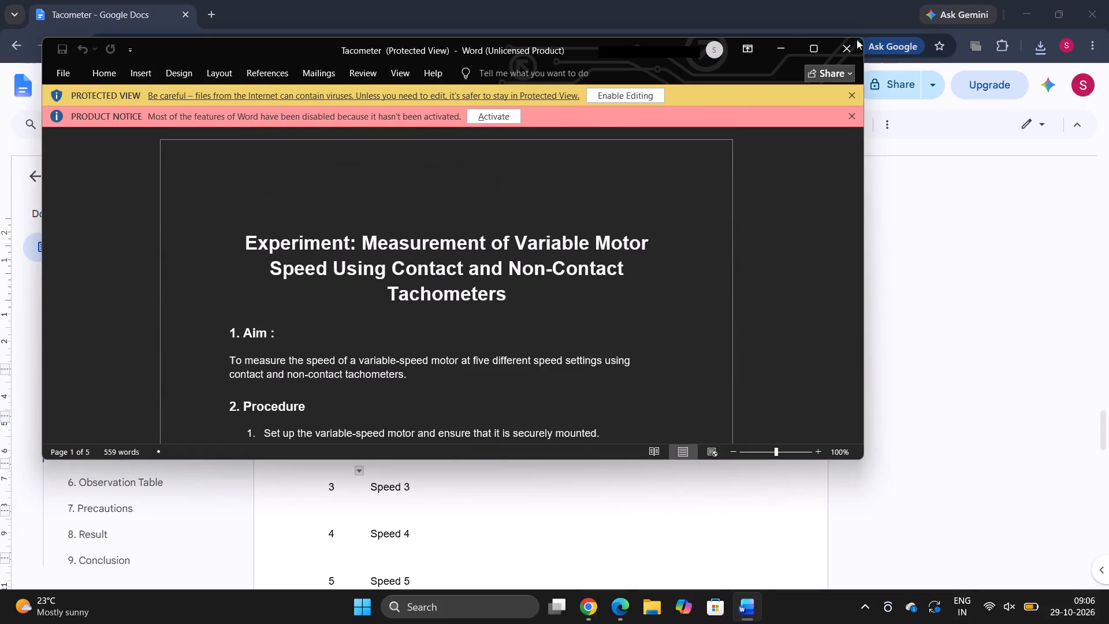
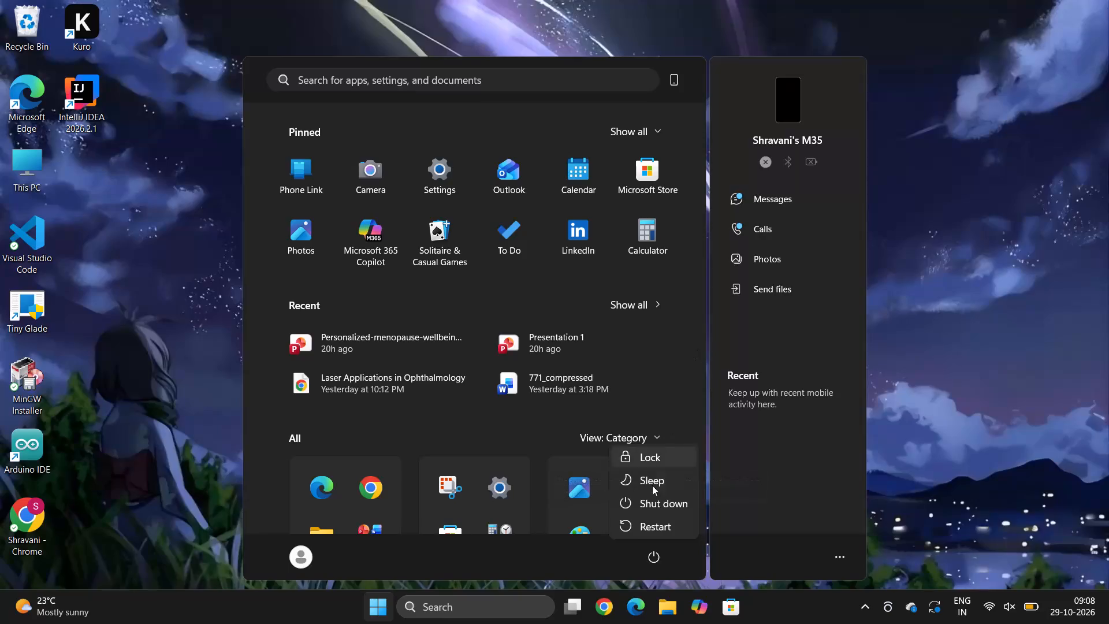
Shut down the computer.
{"action": "left_click", "coordinate": [649, 499]}
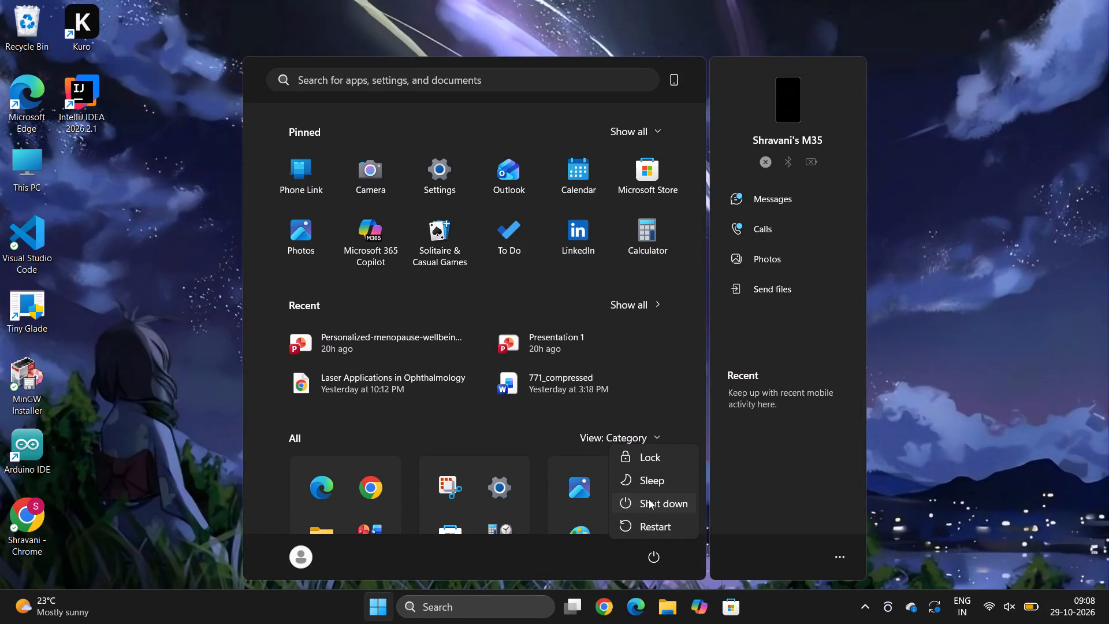